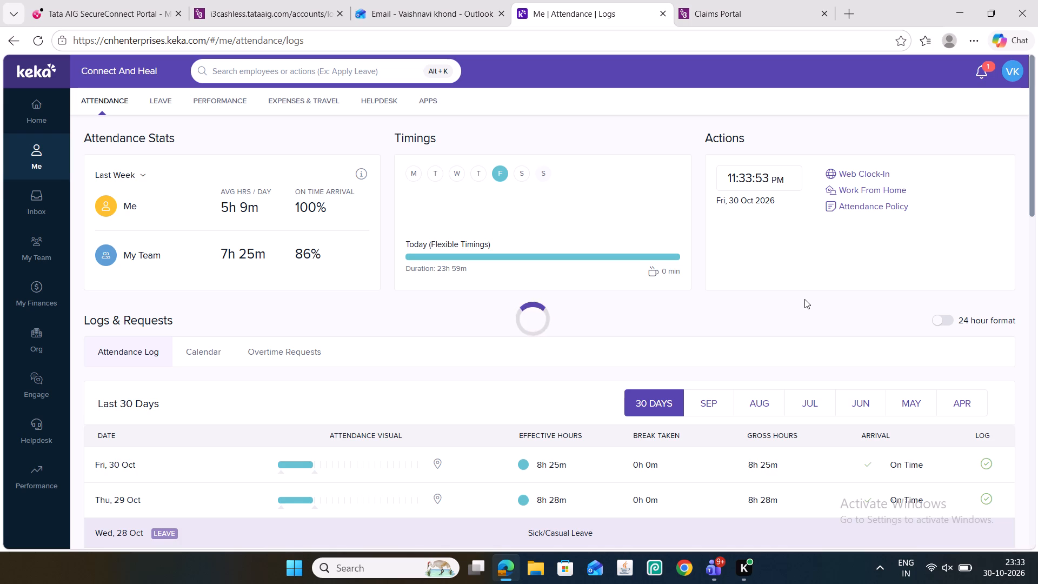
Open a new leave request from the personal Leave summary page.
click(98, 169)
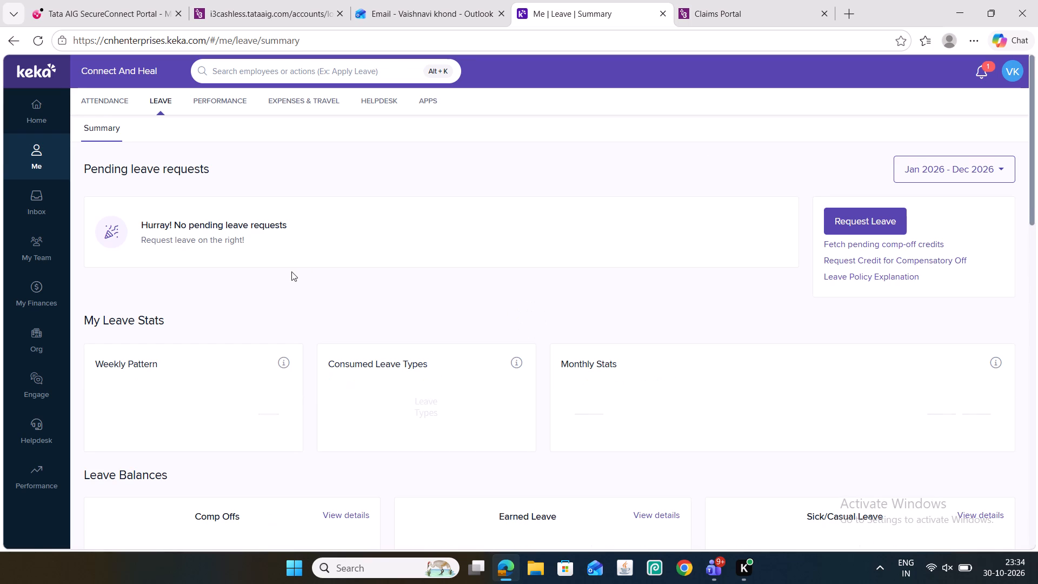
click(877, 216)
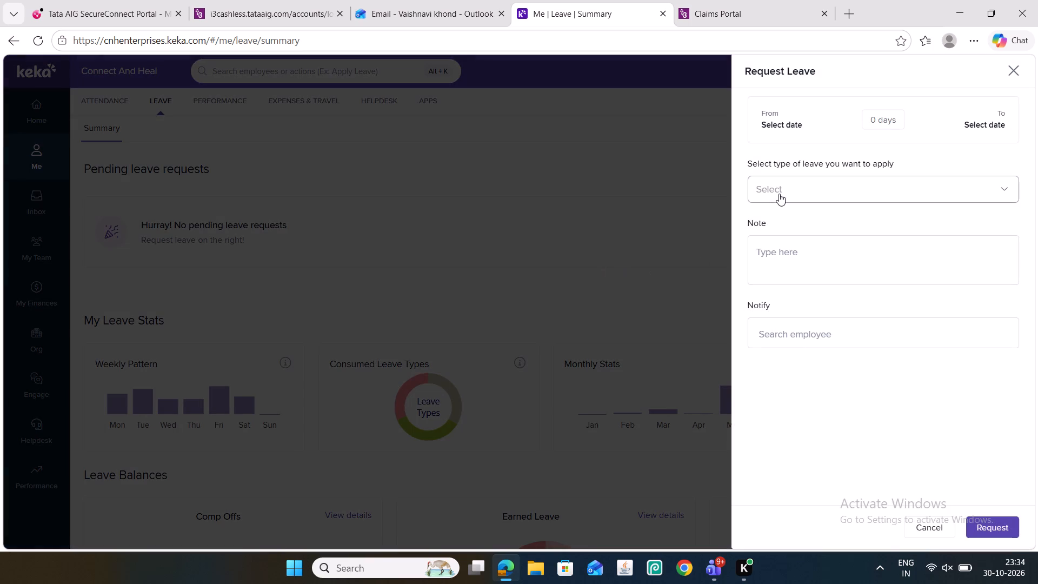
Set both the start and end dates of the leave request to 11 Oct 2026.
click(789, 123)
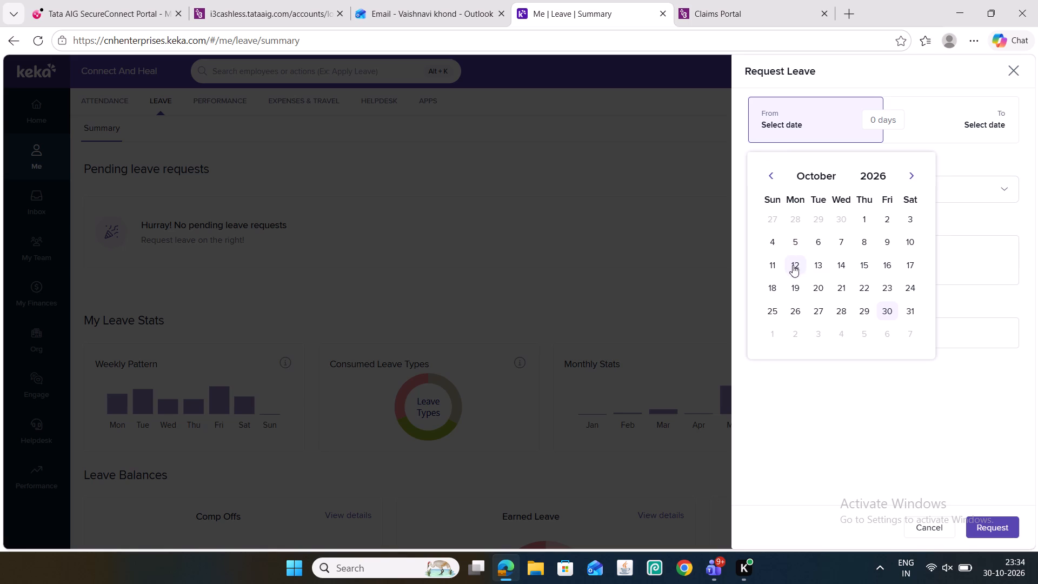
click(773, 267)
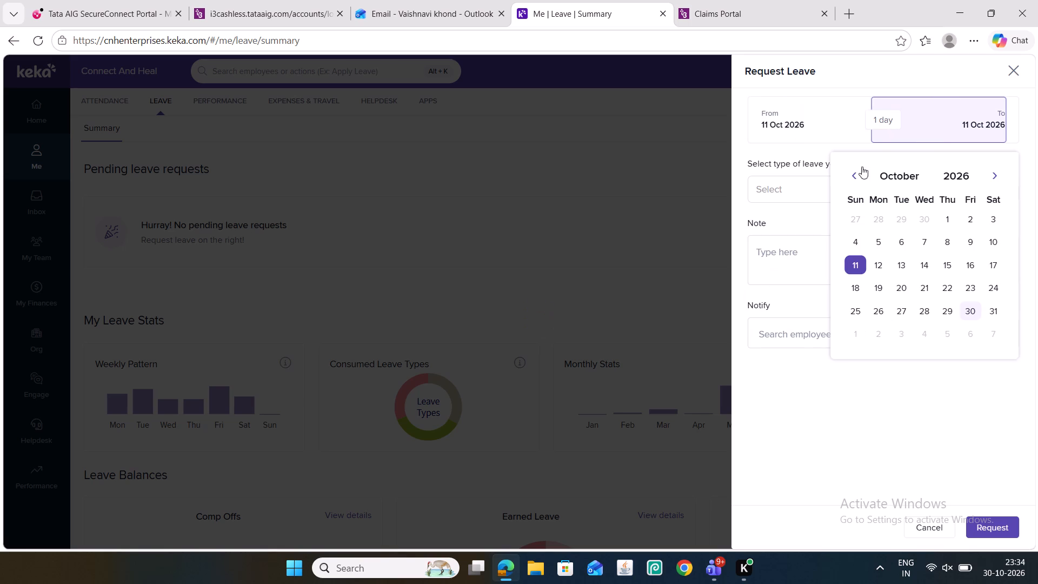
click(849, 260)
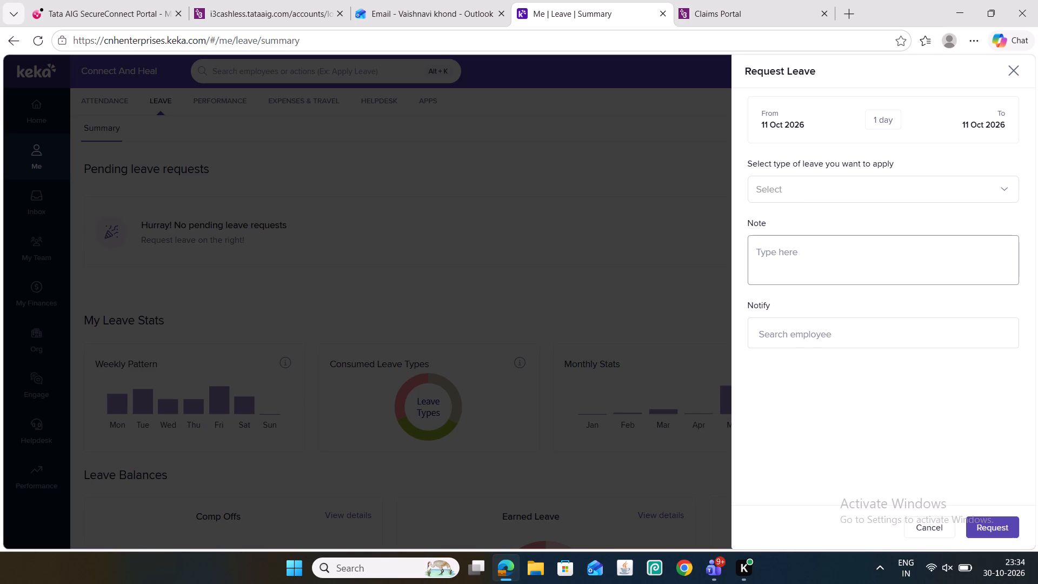
Choose Earned Leave as the type of leave to apply for.
click(797, 189)
click(787, 255)
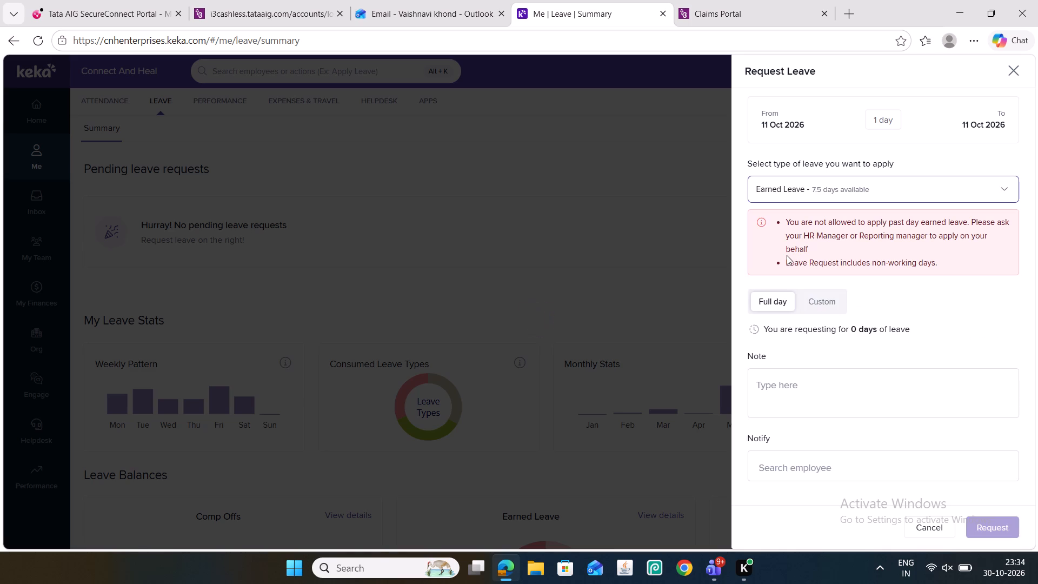
Examine the Earned Leave request form and its policy notices for the selected date.
scroll(817, 384, down, 4)
scroll(998, 416, down, 3)
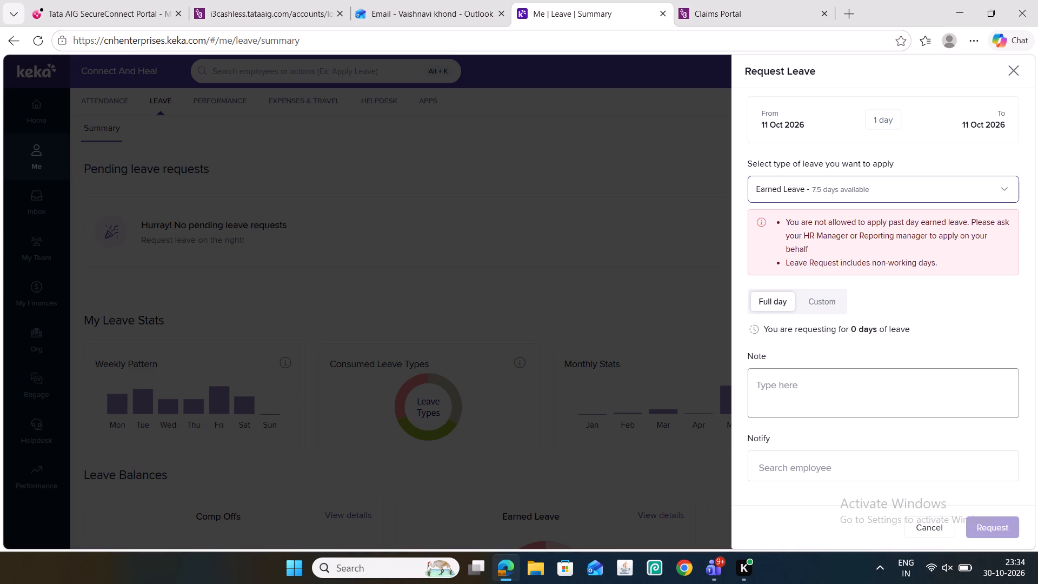
scroll(886, 389, down, 4)
scroll(884, 387, up, 5)
scroll(798, 330, down, 5)
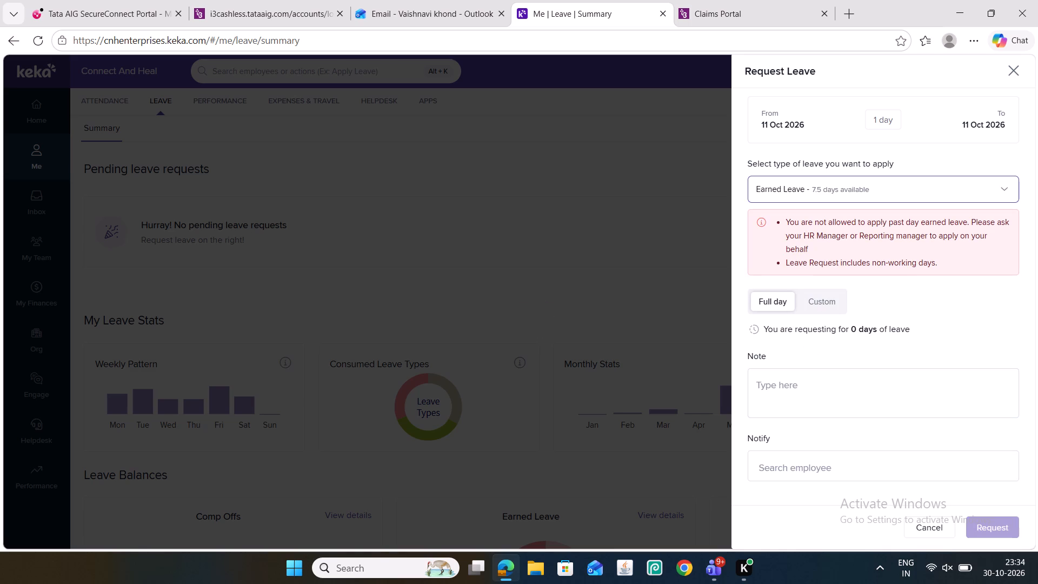
scroll(923, 270, down, 7)
scroll(890, 359, up, 5)
scroll(890, 359, down, 5)
scroll(801, 508, down, 4)
scroll(808, 297, down, 6)
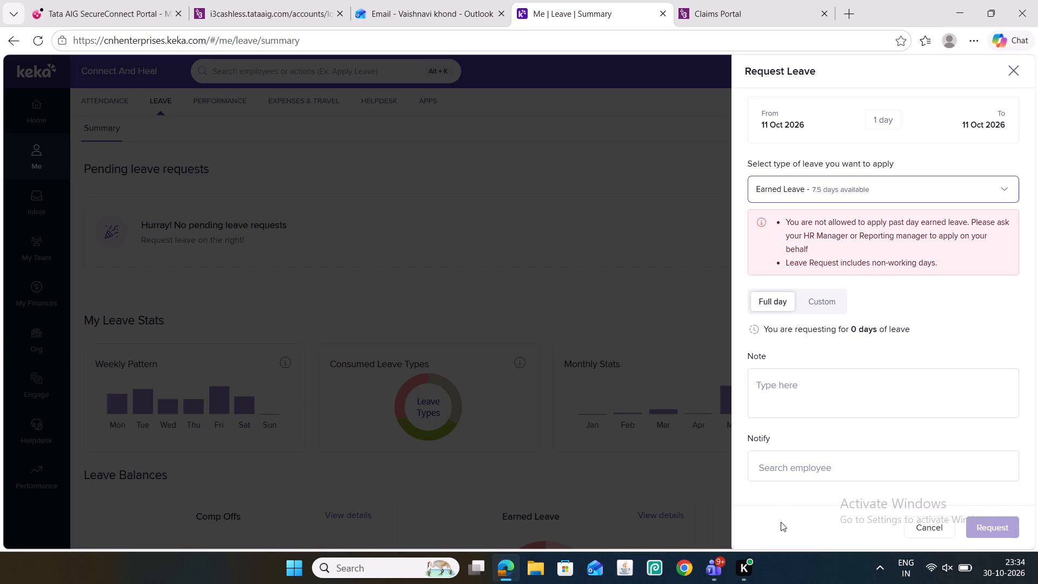
click(781, 522)
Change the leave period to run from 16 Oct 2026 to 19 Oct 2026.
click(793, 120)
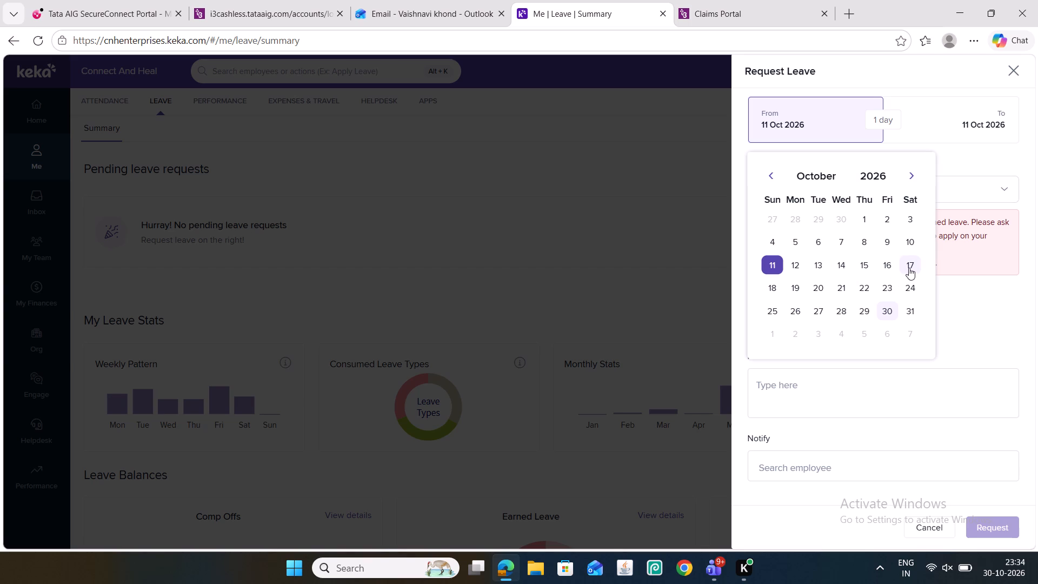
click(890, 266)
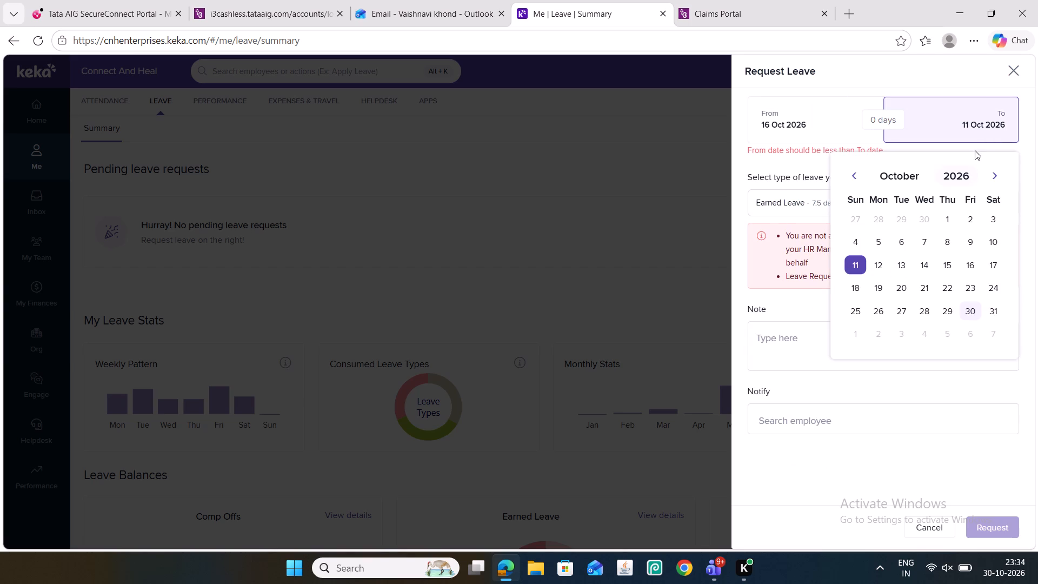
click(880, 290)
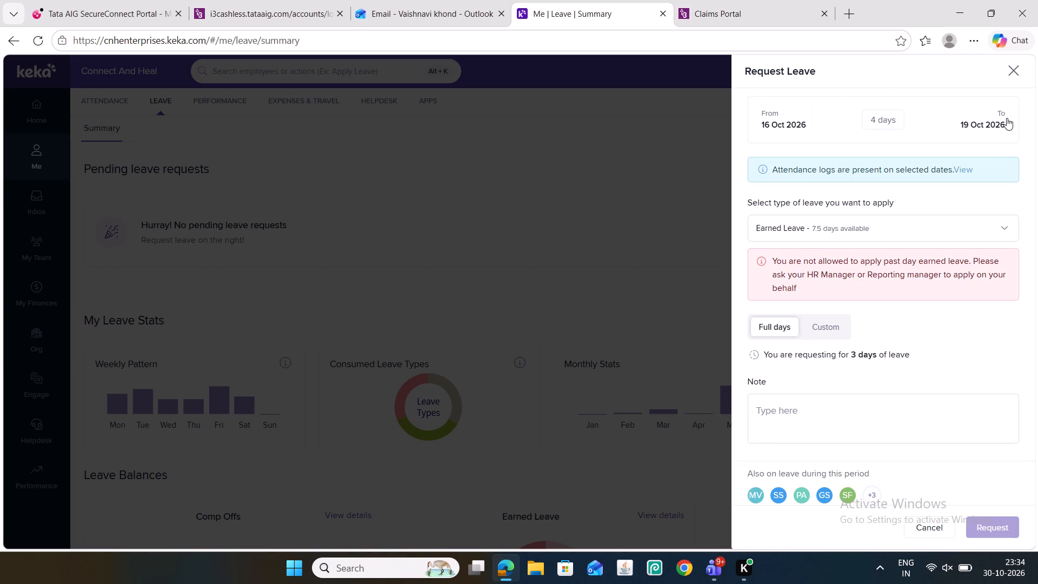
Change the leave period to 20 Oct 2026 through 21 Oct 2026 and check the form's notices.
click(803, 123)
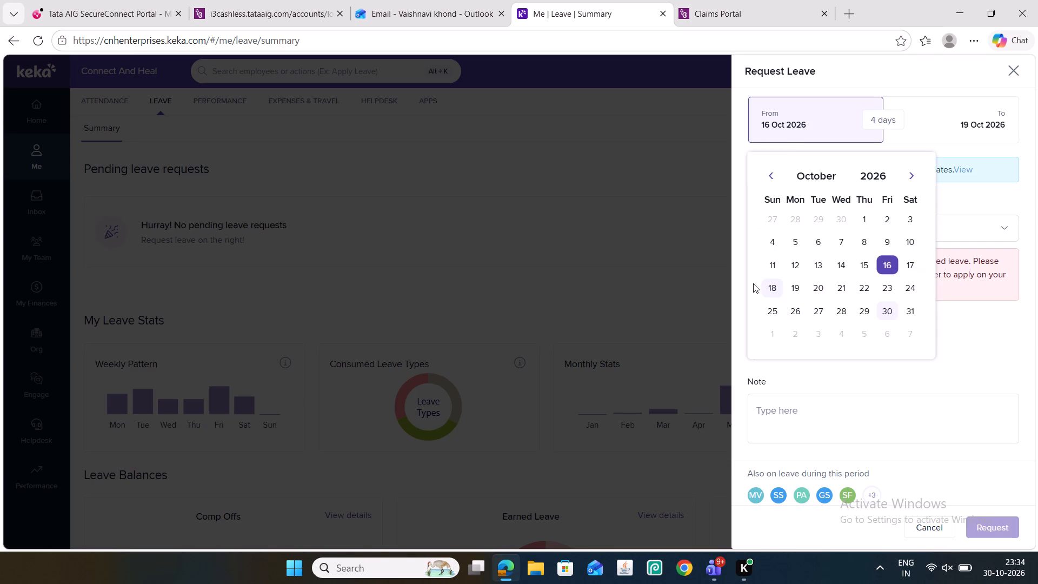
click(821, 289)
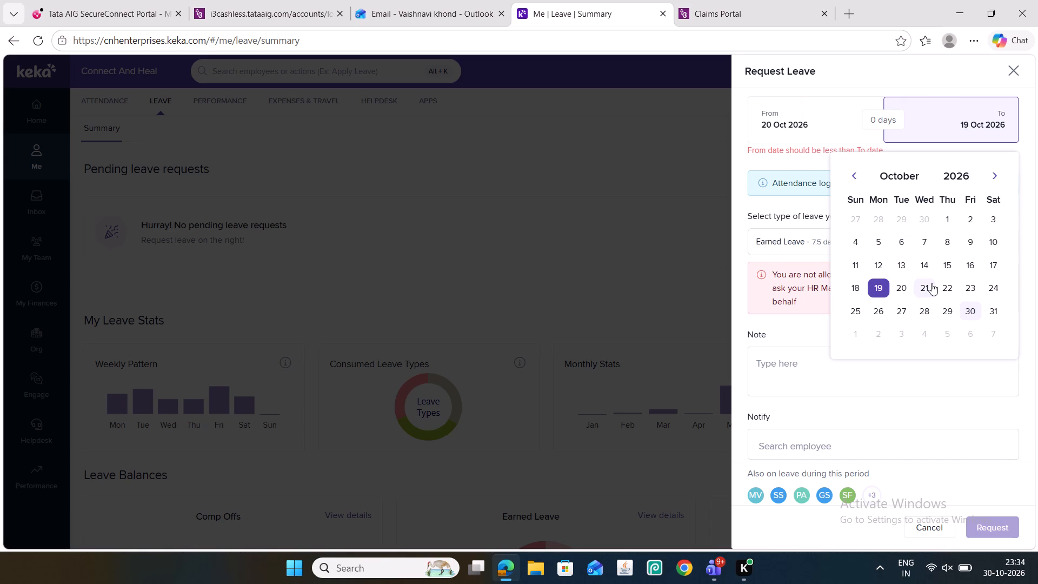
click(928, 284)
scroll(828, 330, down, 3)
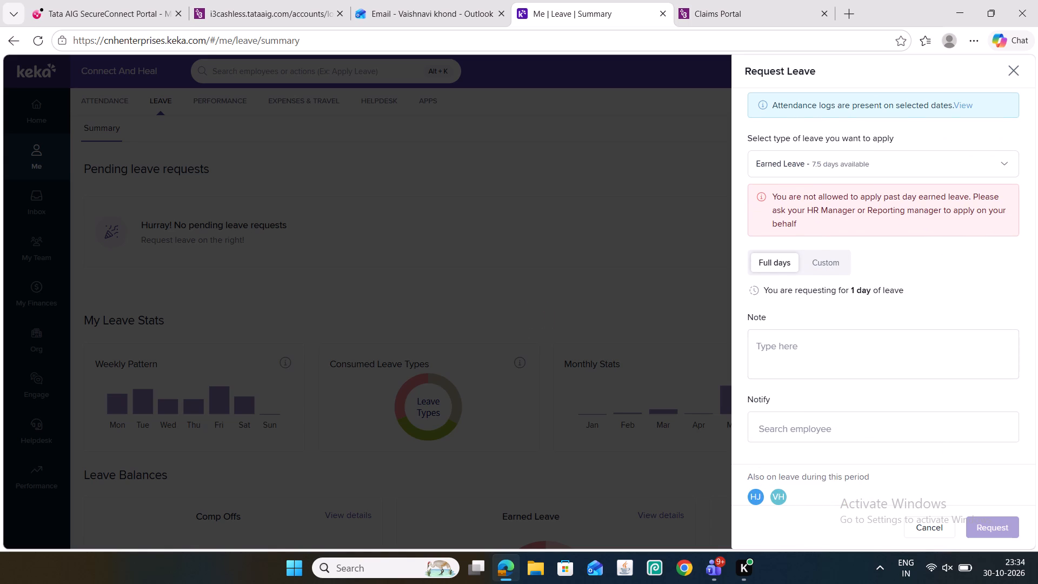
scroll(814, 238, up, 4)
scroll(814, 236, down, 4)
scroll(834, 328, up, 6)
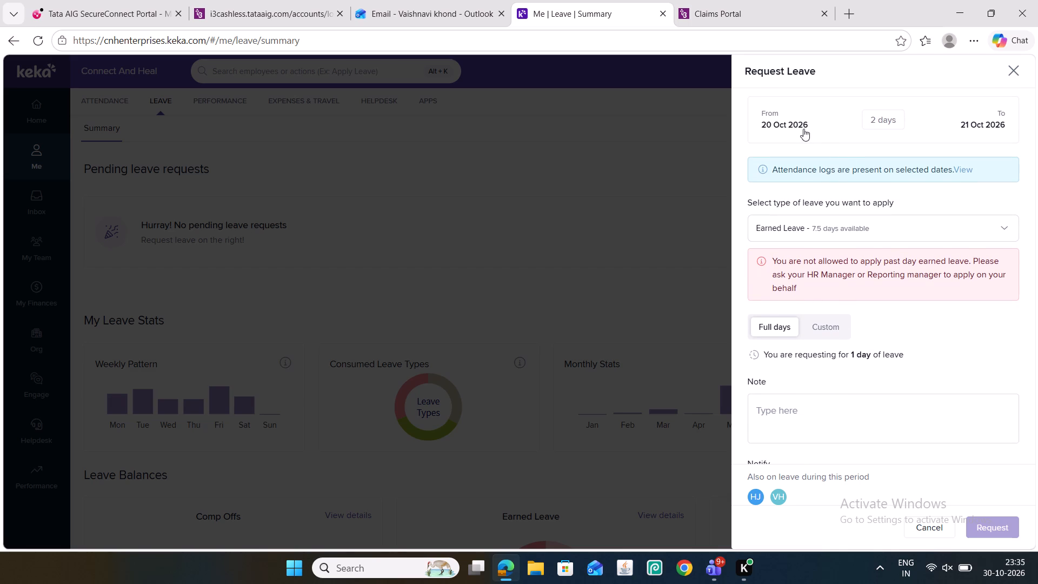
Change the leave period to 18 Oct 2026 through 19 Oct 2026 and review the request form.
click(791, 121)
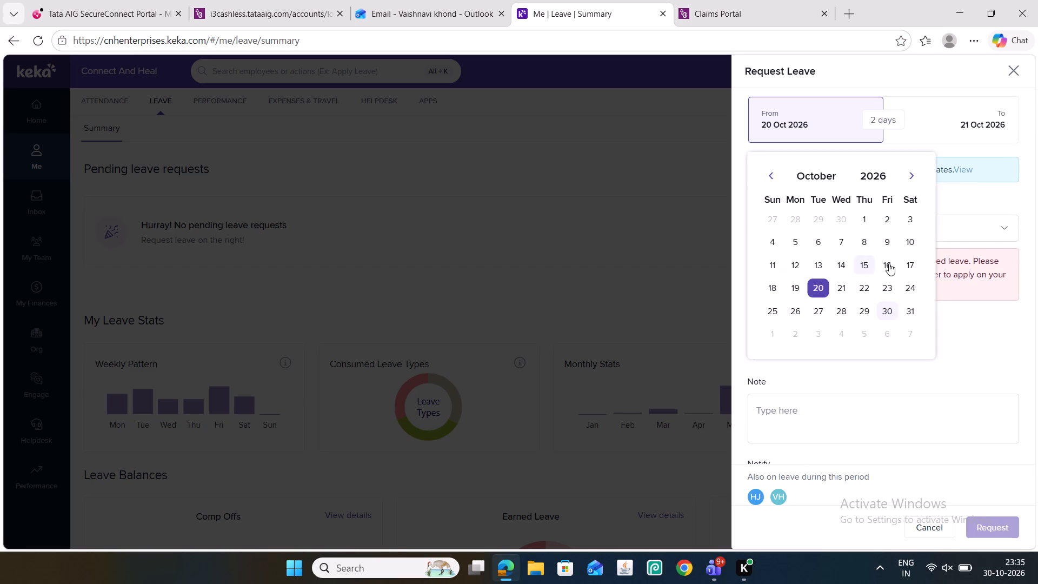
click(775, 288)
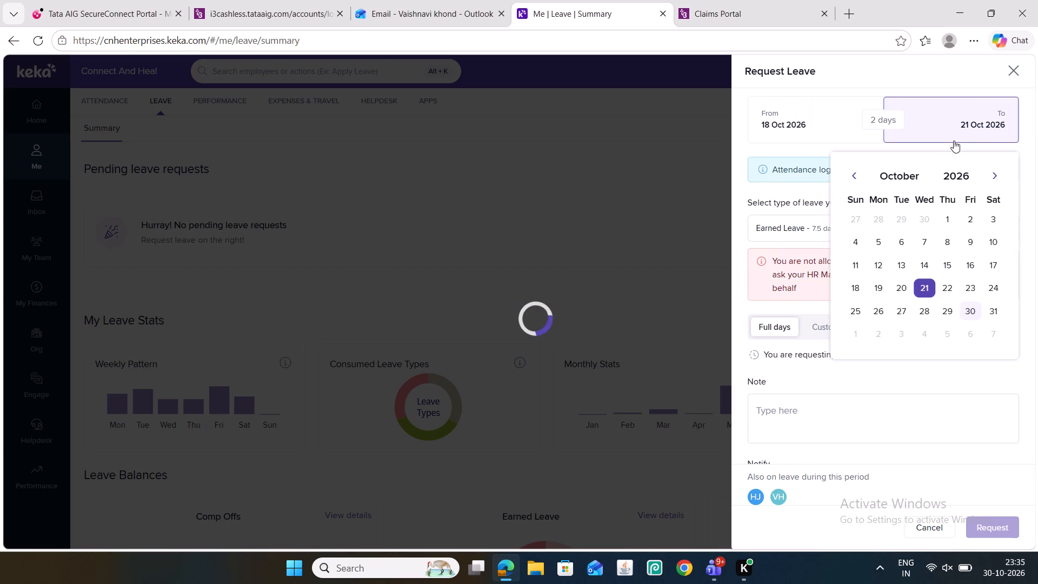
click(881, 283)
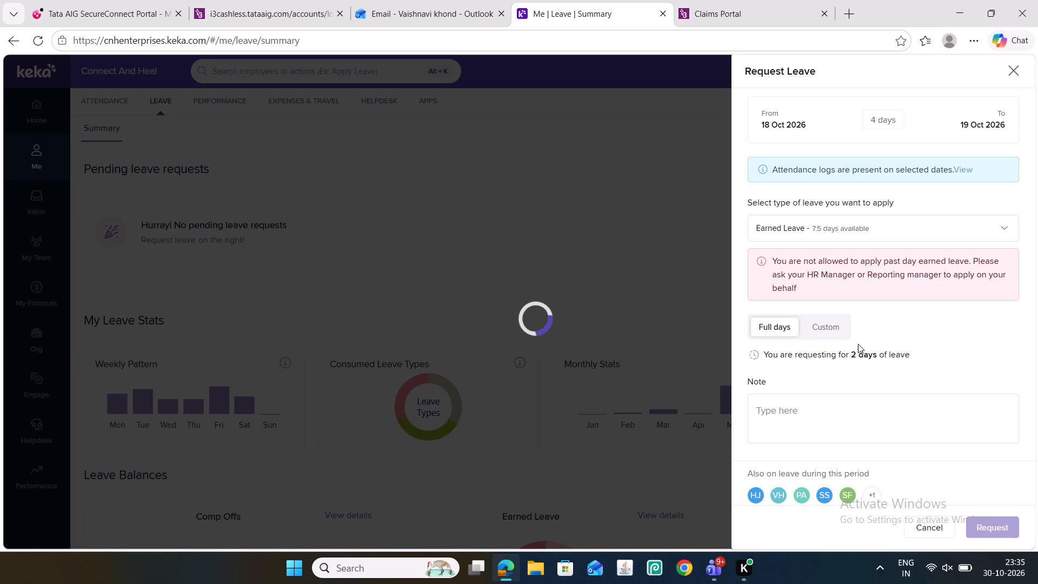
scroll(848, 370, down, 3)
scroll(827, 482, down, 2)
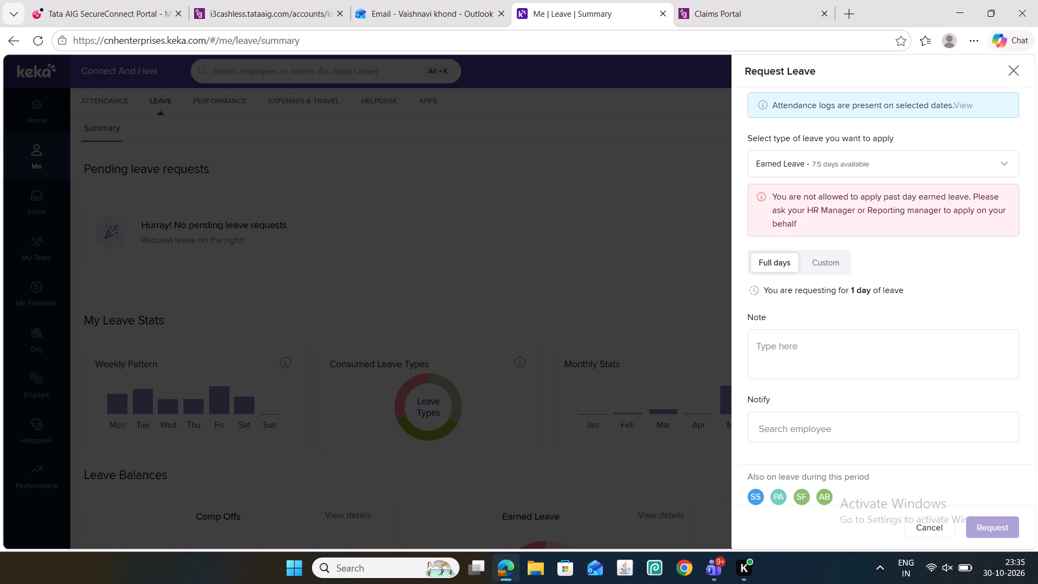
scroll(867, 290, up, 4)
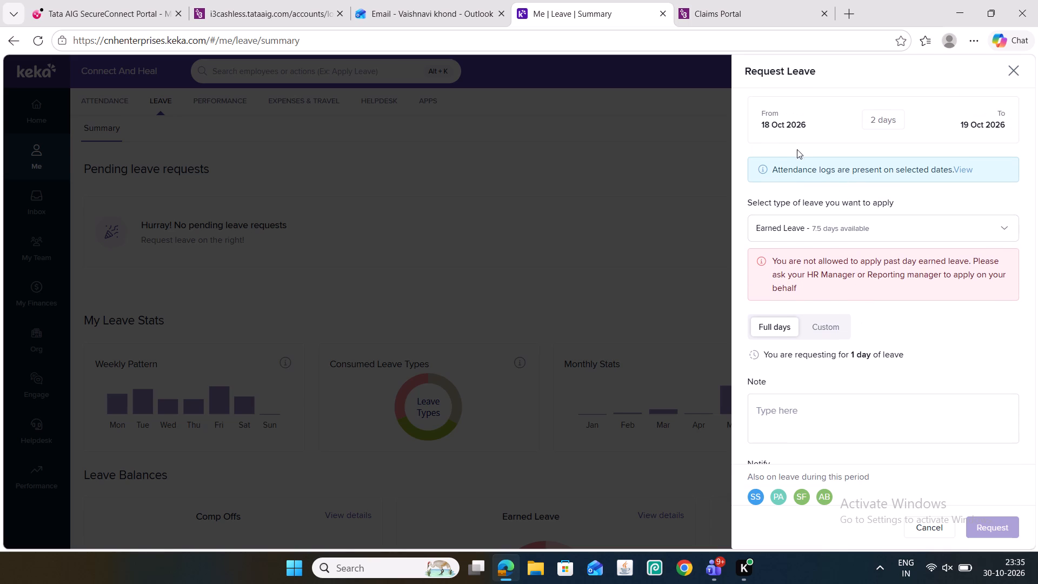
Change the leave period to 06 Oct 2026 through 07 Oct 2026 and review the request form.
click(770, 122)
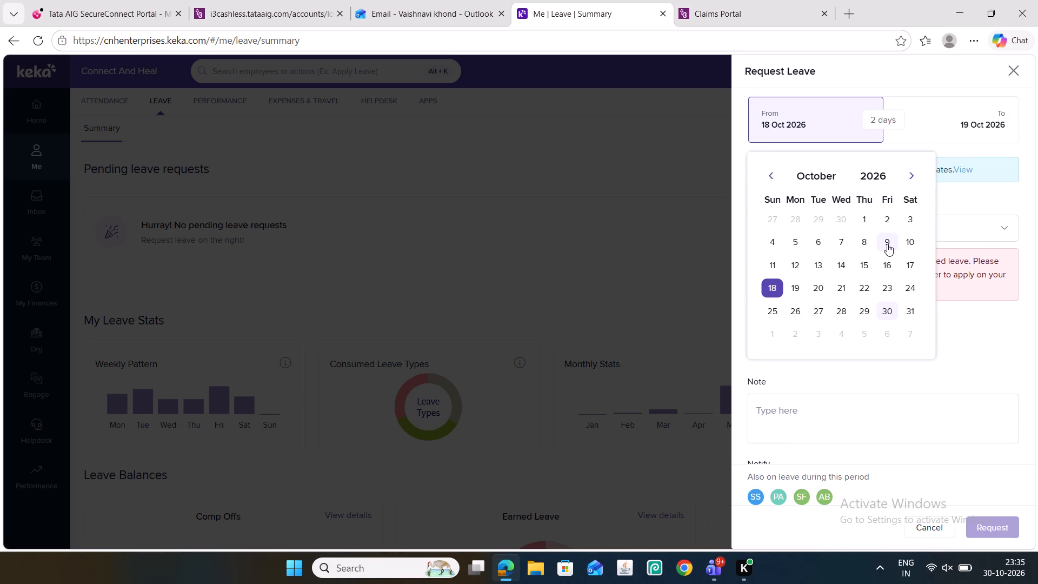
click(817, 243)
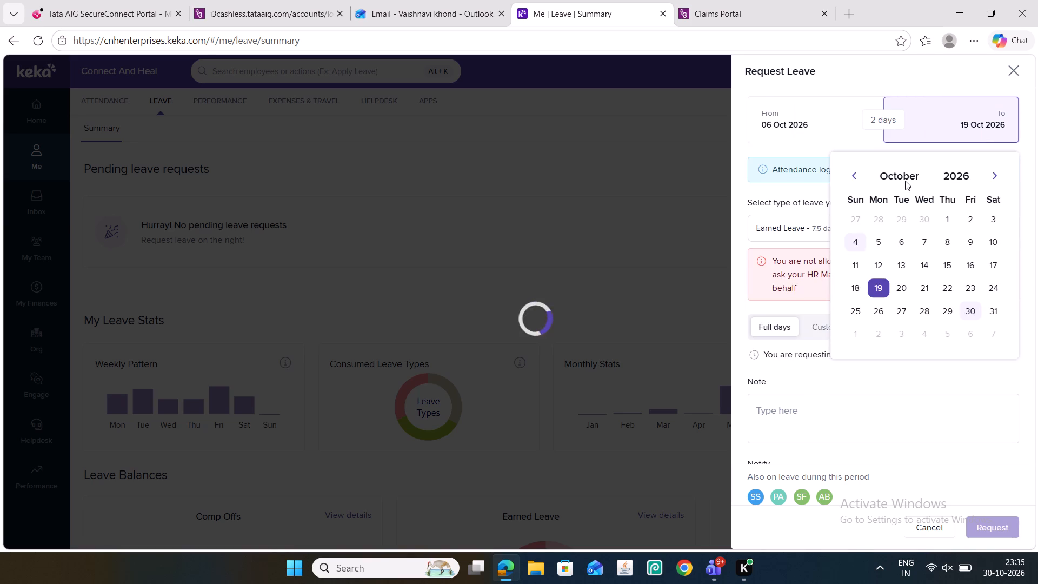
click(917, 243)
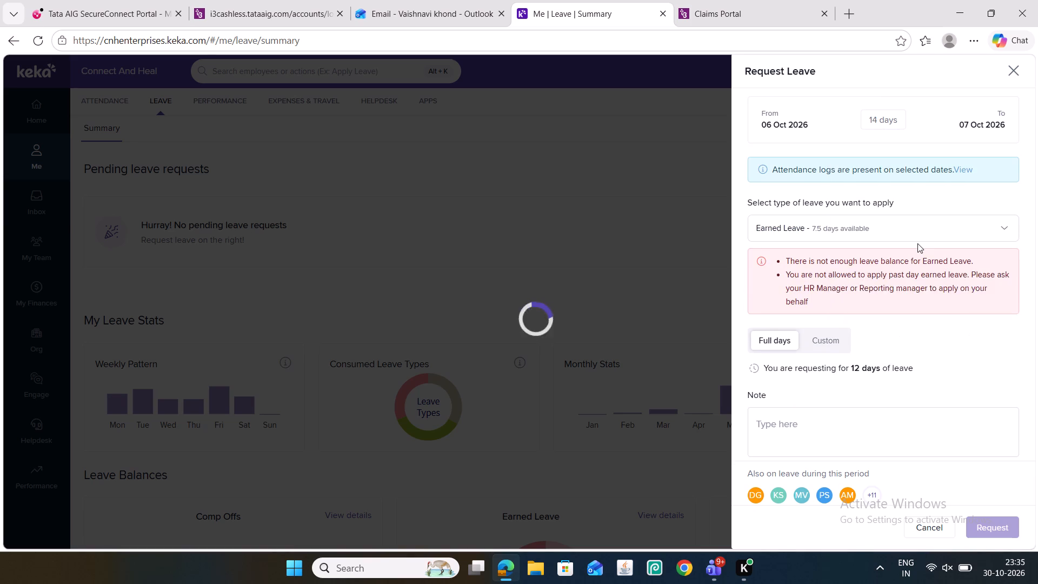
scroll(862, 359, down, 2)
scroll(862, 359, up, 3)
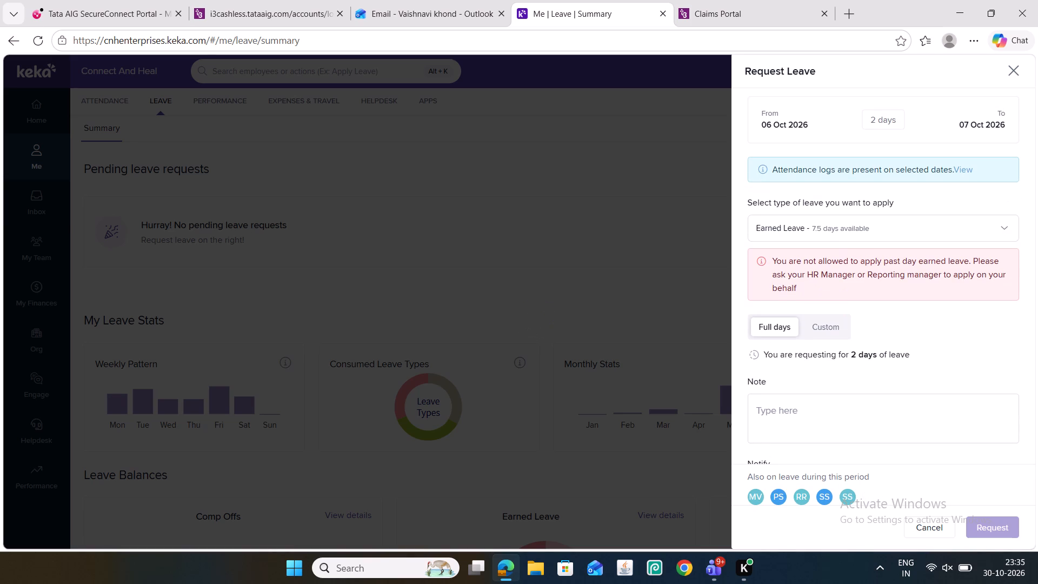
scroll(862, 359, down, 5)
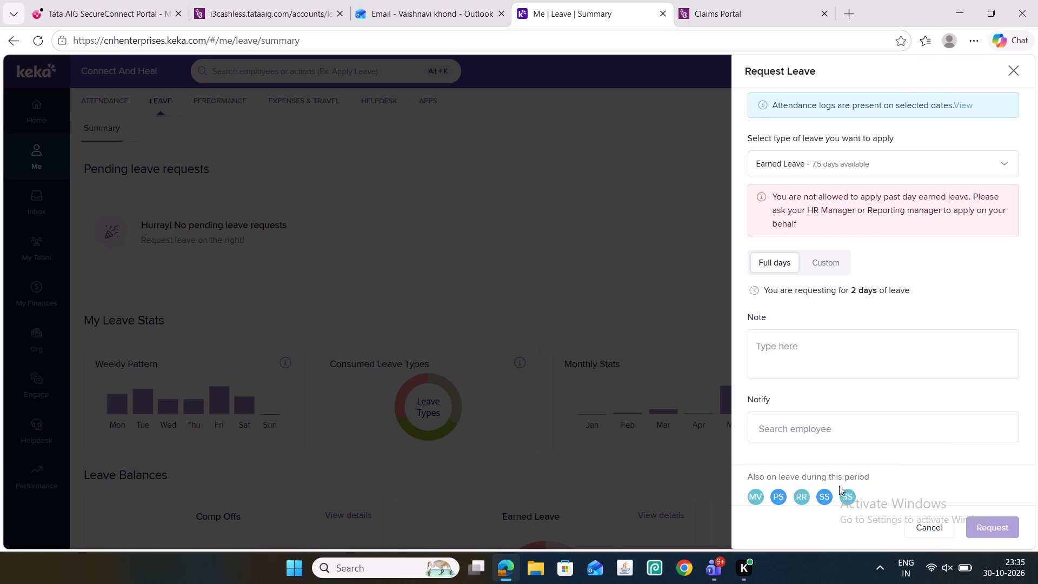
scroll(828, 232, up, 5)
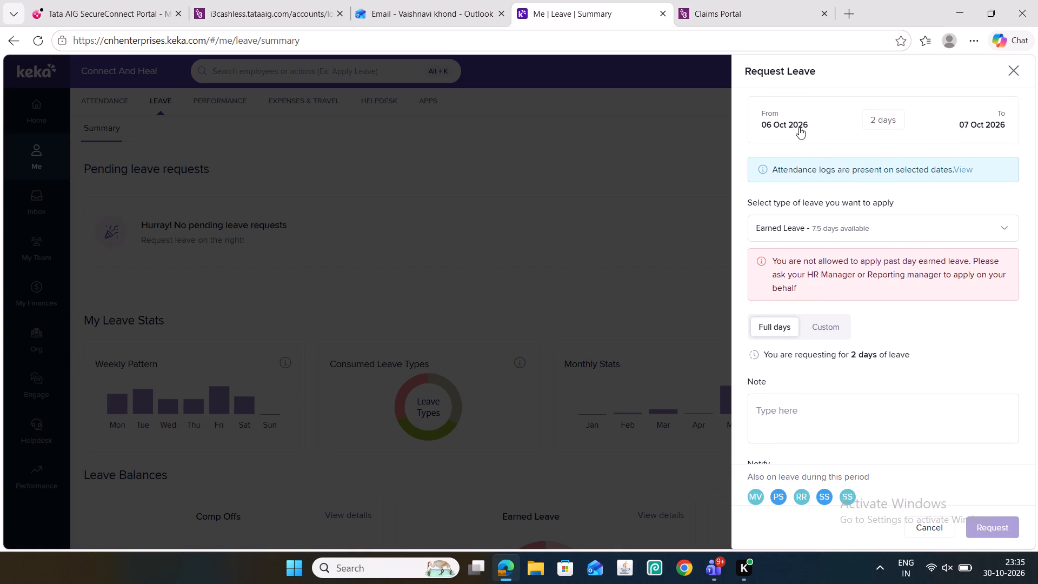
Set the leave period to run from 11 Nov 2026 to 14 Nov 2026.
click(799, 127)
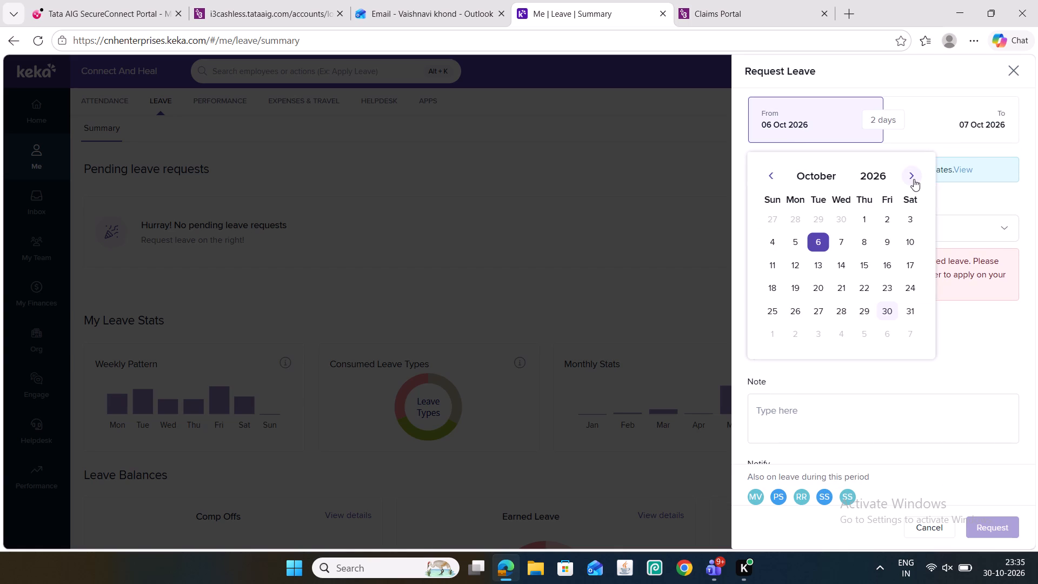
click(914, 179)
click(846, 239)
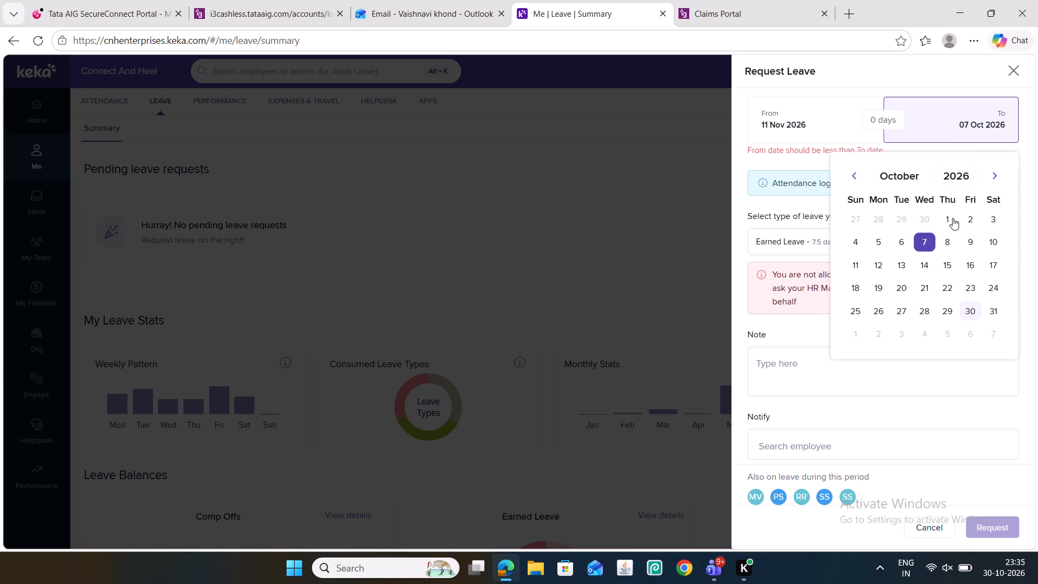
click(999, 179)
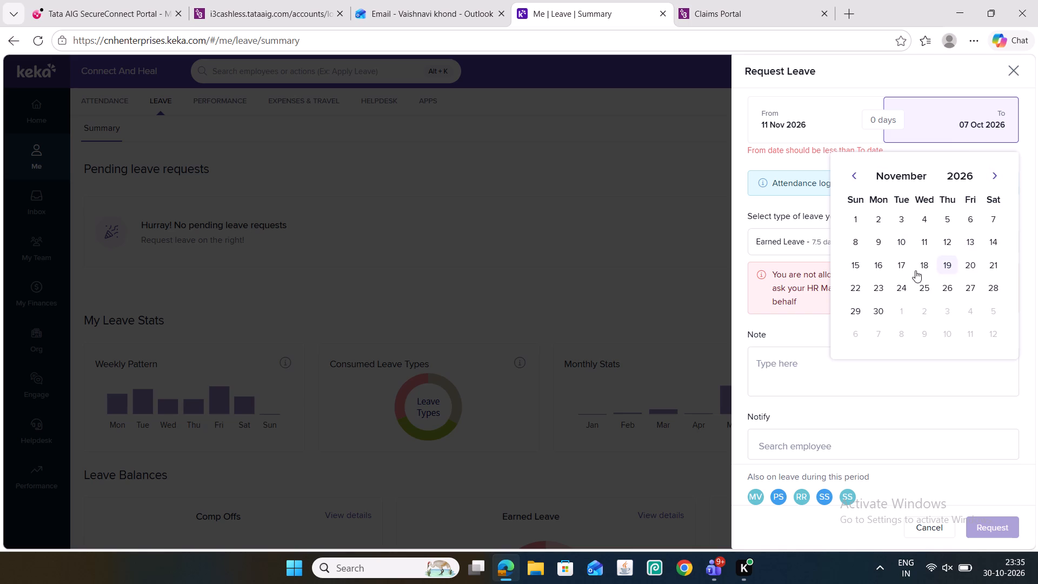
click(988, 240)
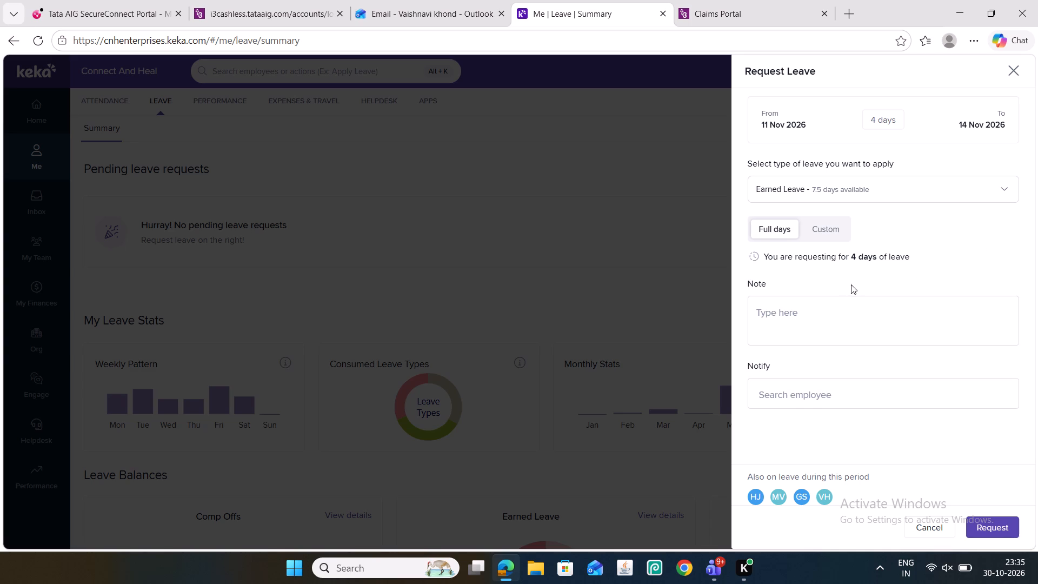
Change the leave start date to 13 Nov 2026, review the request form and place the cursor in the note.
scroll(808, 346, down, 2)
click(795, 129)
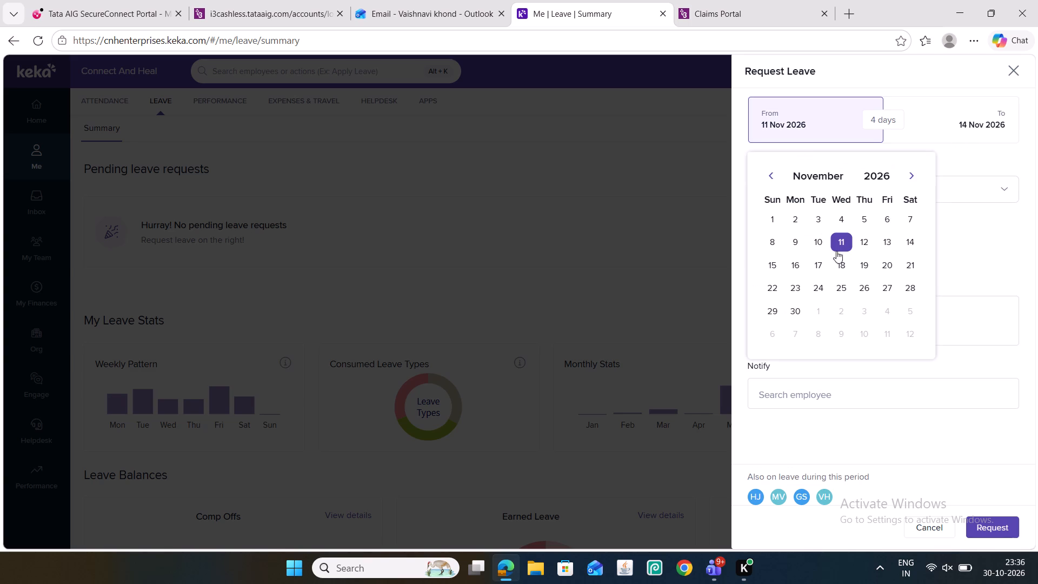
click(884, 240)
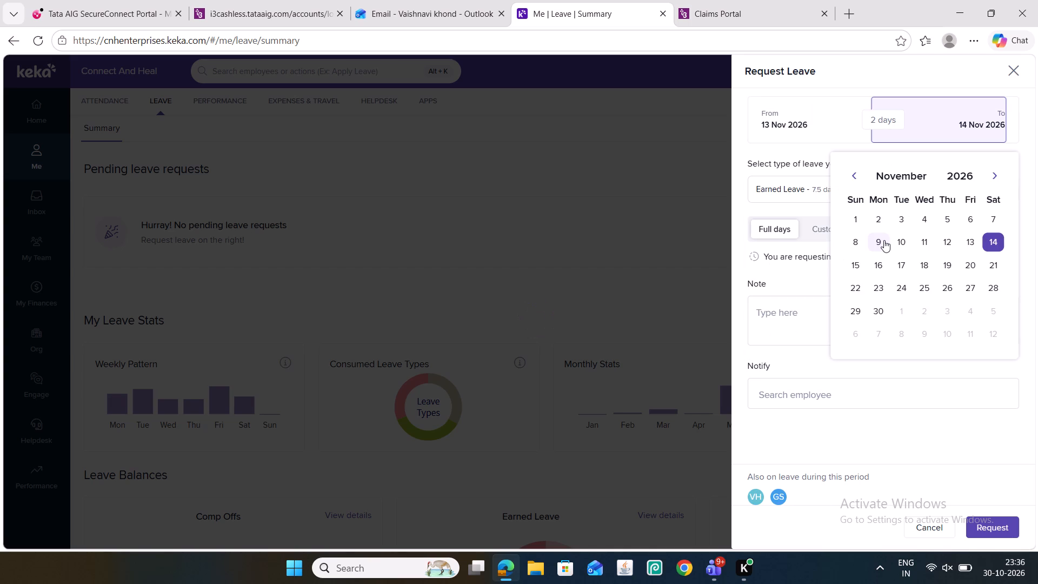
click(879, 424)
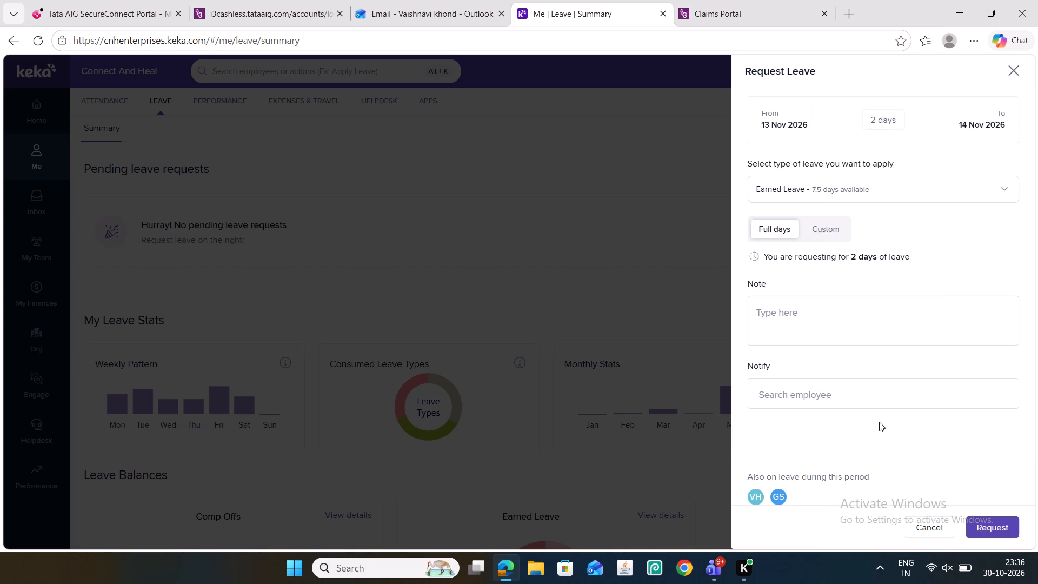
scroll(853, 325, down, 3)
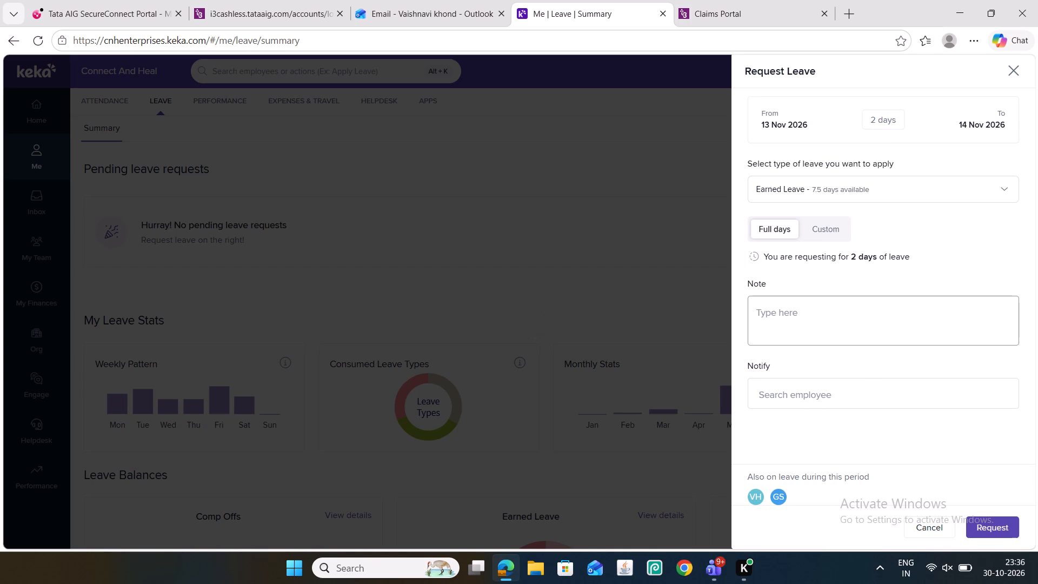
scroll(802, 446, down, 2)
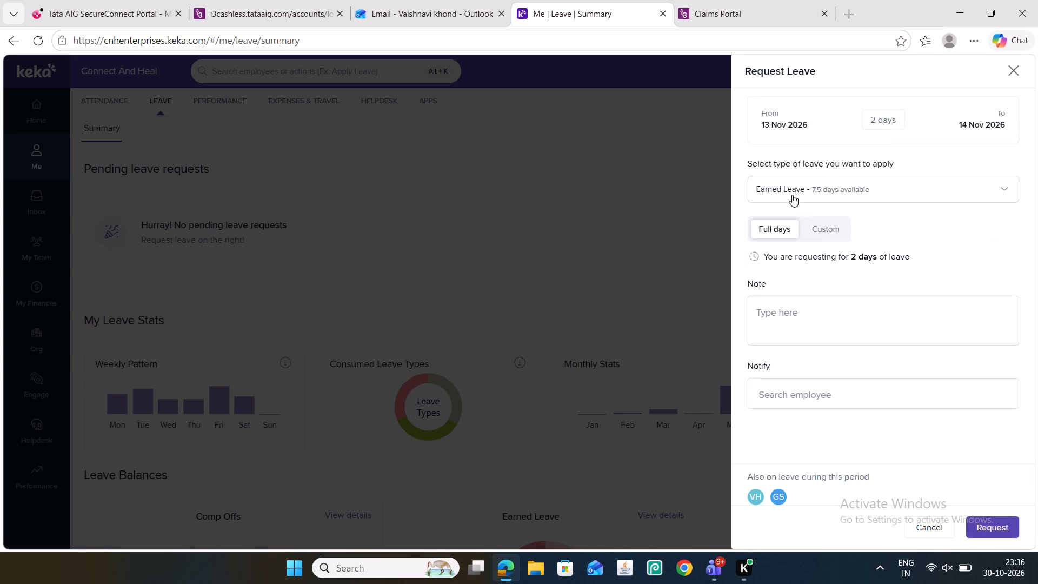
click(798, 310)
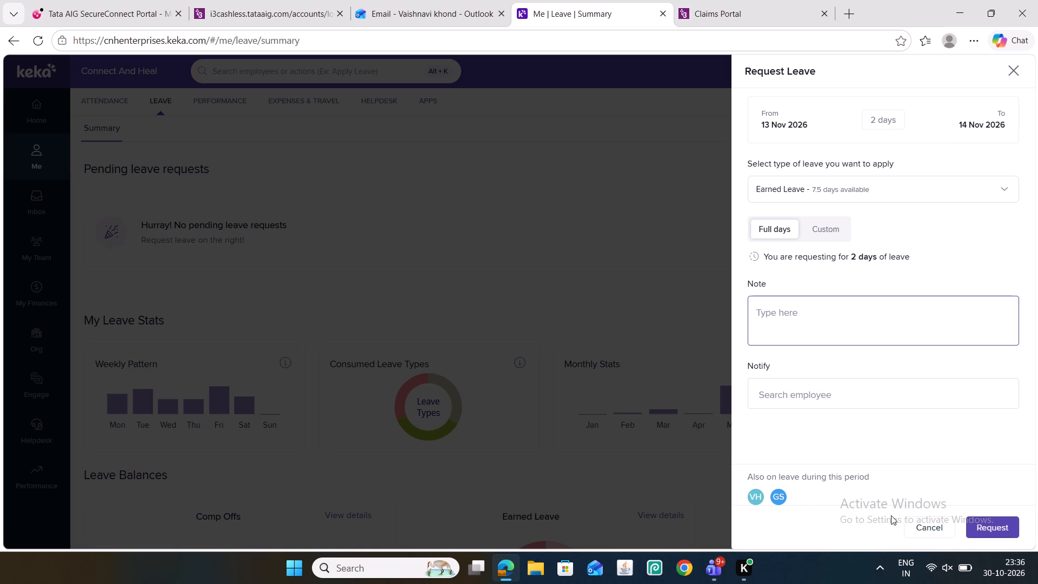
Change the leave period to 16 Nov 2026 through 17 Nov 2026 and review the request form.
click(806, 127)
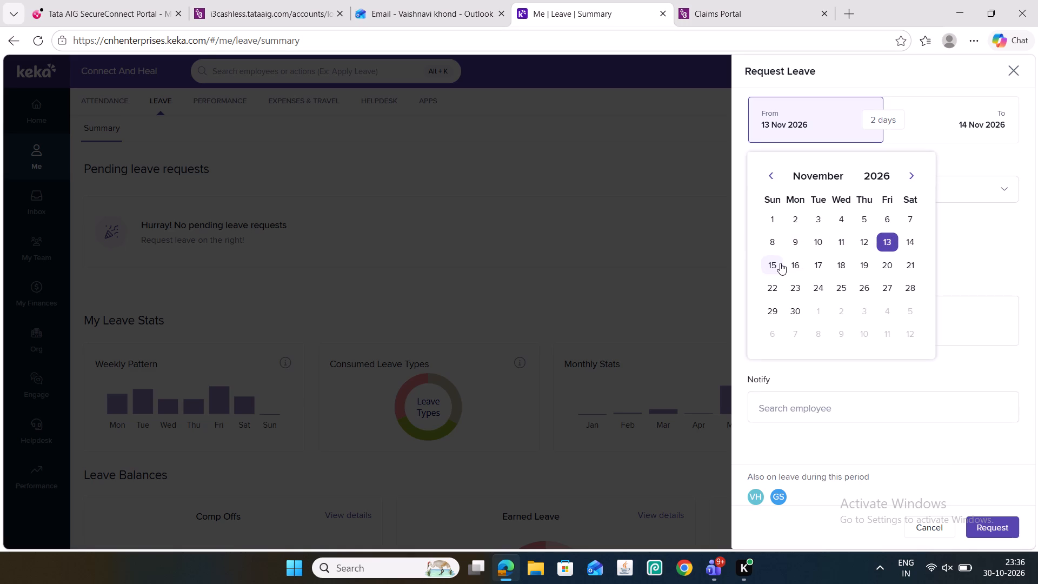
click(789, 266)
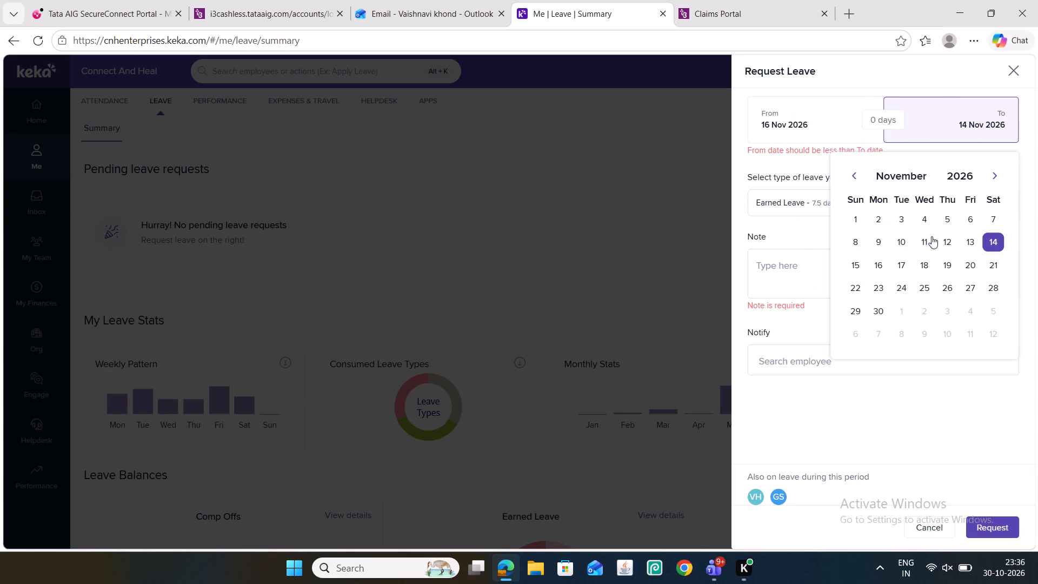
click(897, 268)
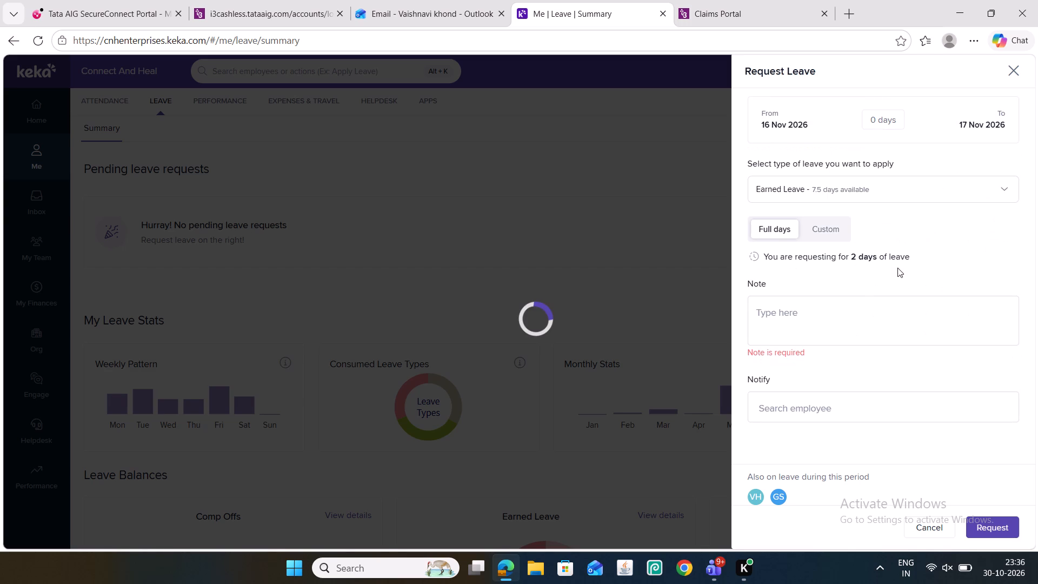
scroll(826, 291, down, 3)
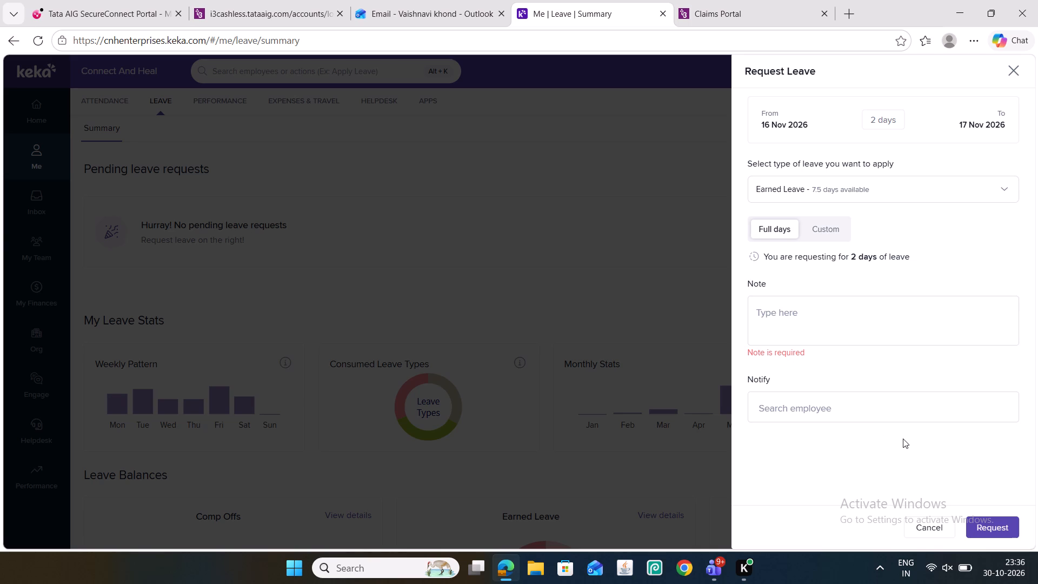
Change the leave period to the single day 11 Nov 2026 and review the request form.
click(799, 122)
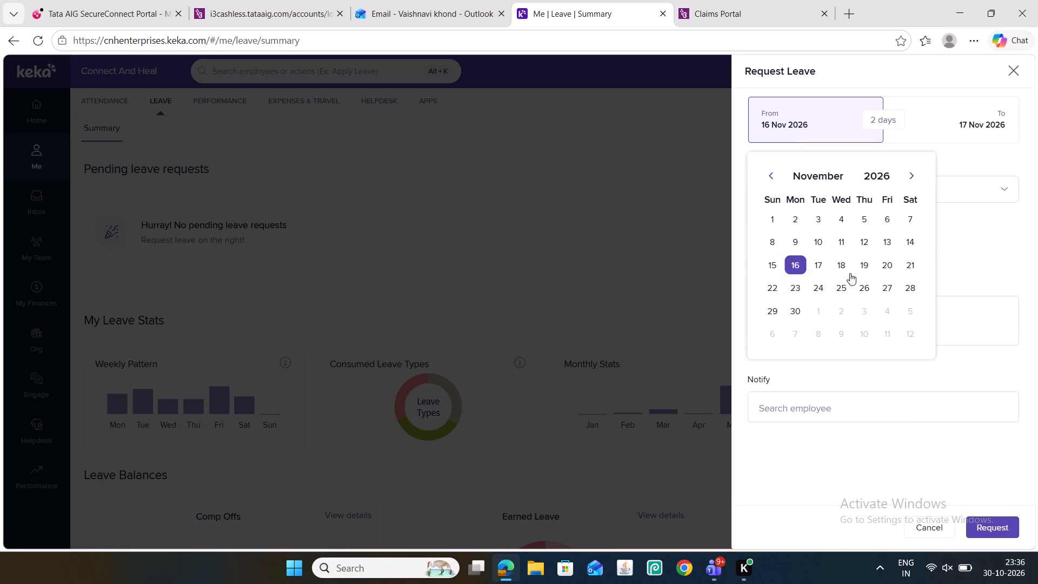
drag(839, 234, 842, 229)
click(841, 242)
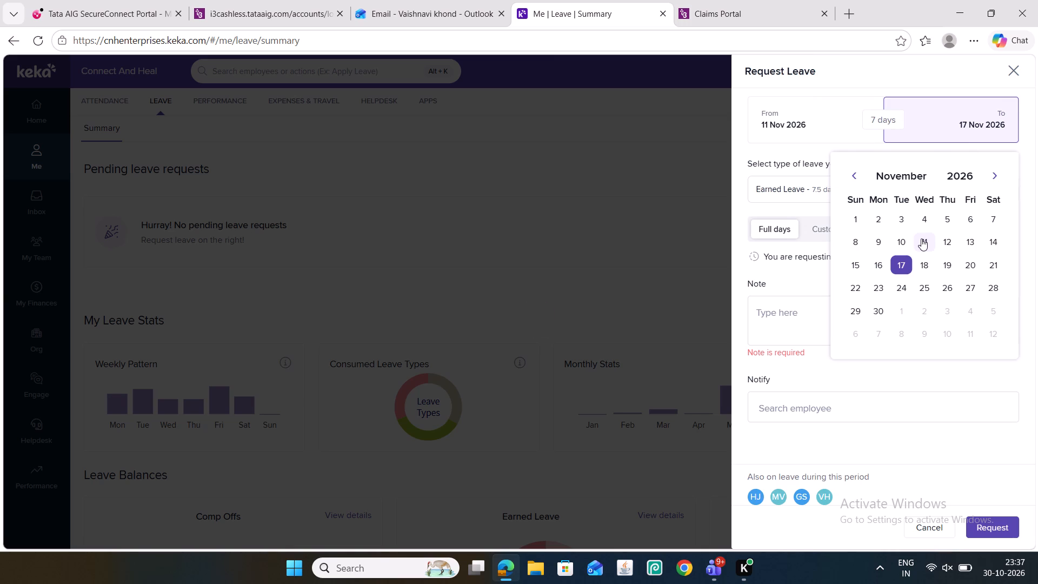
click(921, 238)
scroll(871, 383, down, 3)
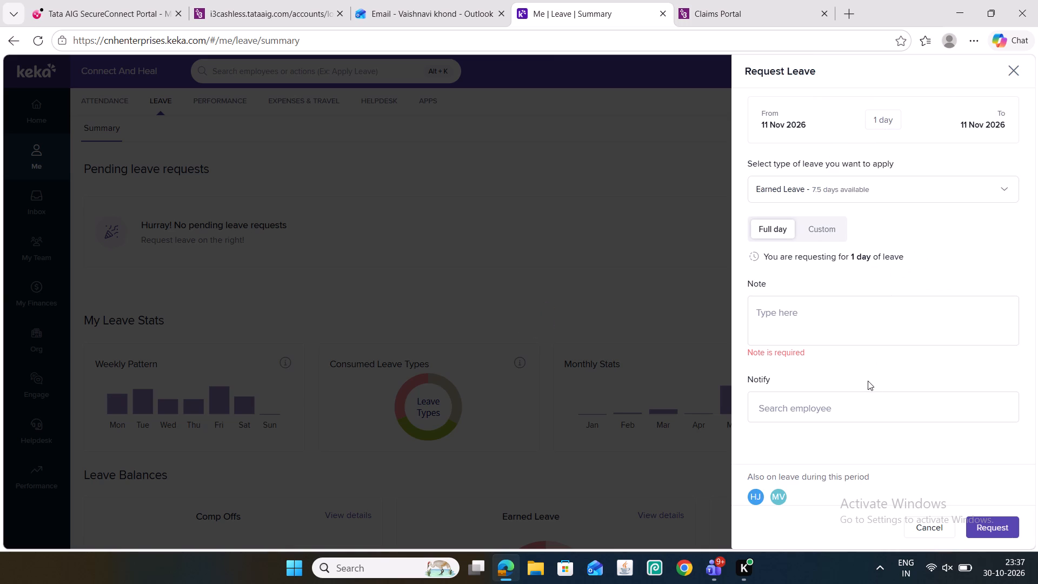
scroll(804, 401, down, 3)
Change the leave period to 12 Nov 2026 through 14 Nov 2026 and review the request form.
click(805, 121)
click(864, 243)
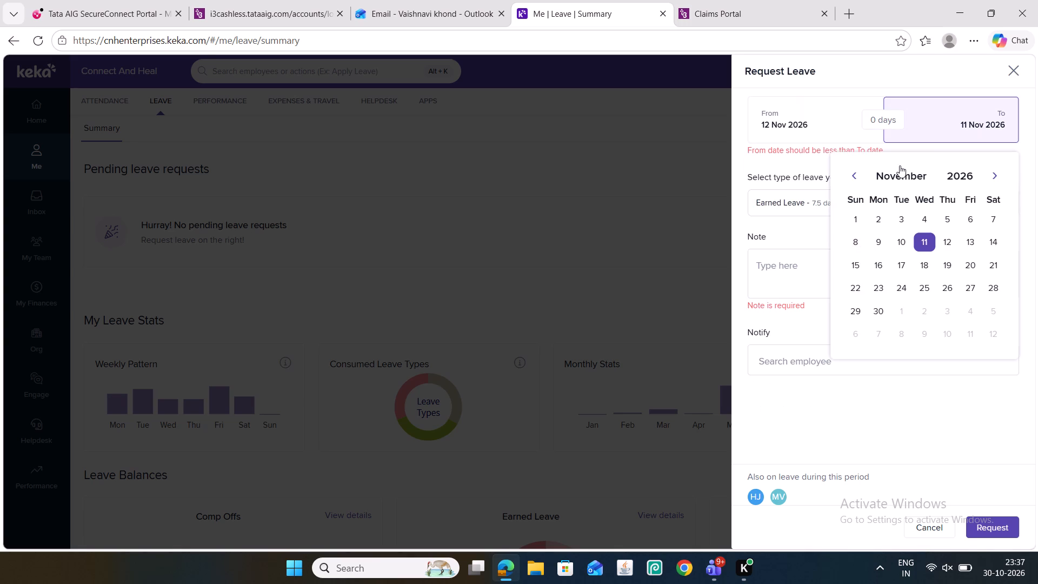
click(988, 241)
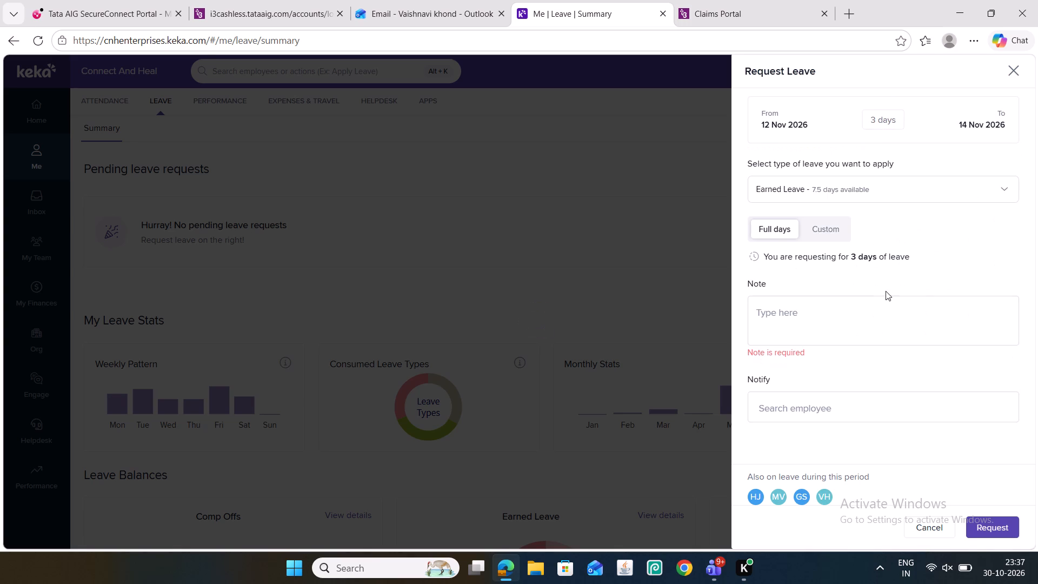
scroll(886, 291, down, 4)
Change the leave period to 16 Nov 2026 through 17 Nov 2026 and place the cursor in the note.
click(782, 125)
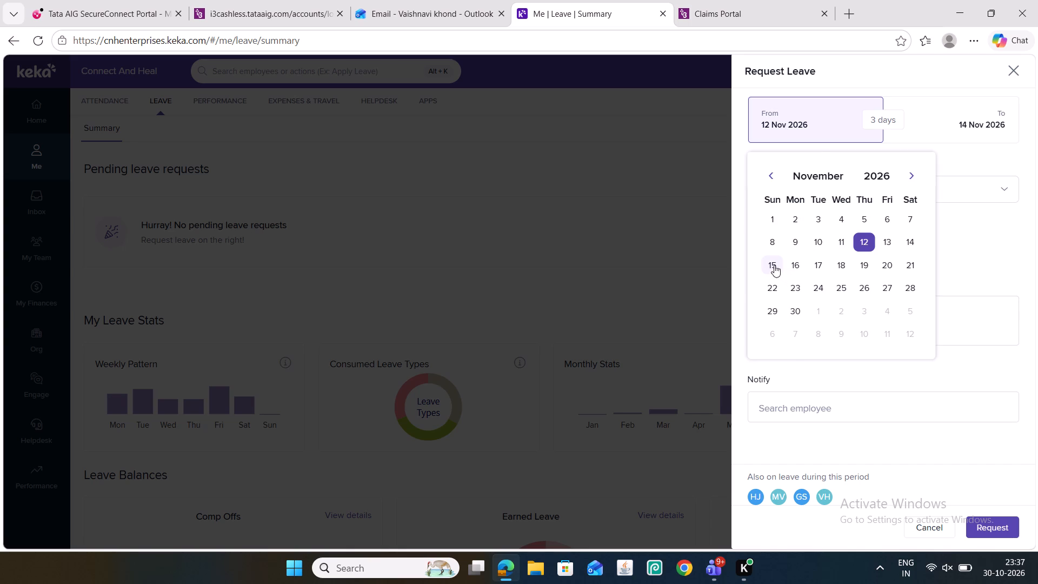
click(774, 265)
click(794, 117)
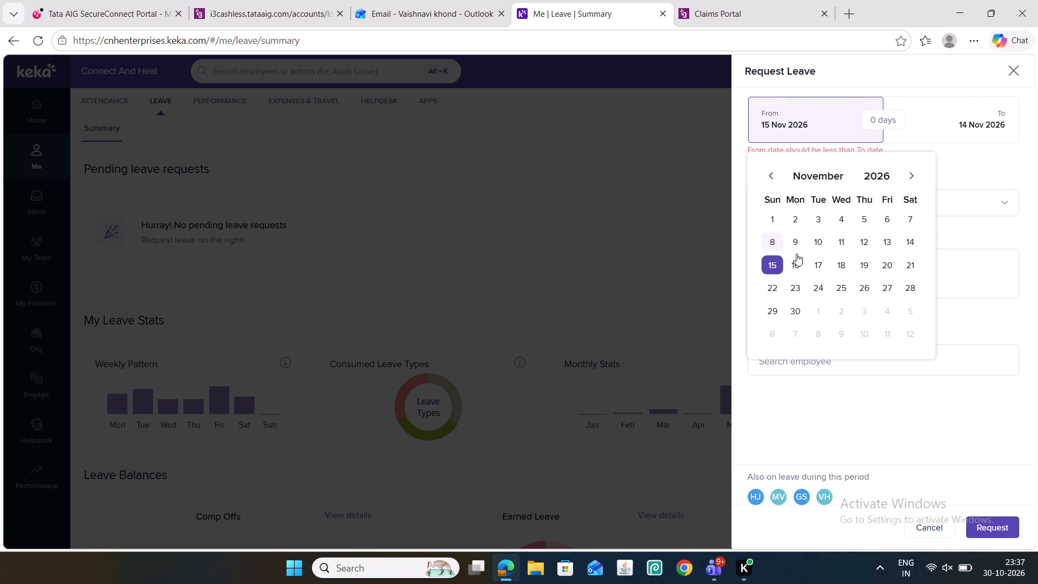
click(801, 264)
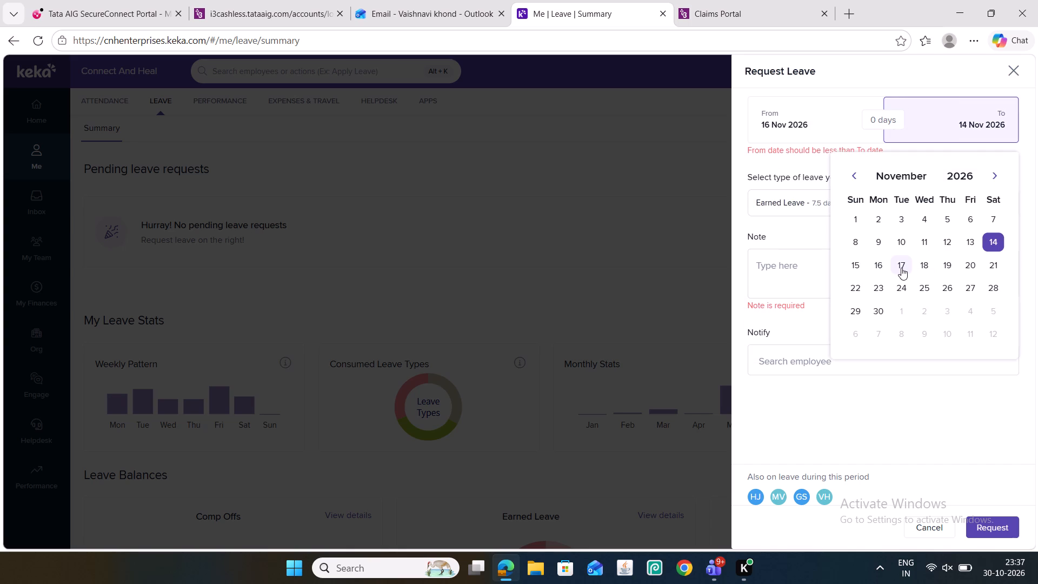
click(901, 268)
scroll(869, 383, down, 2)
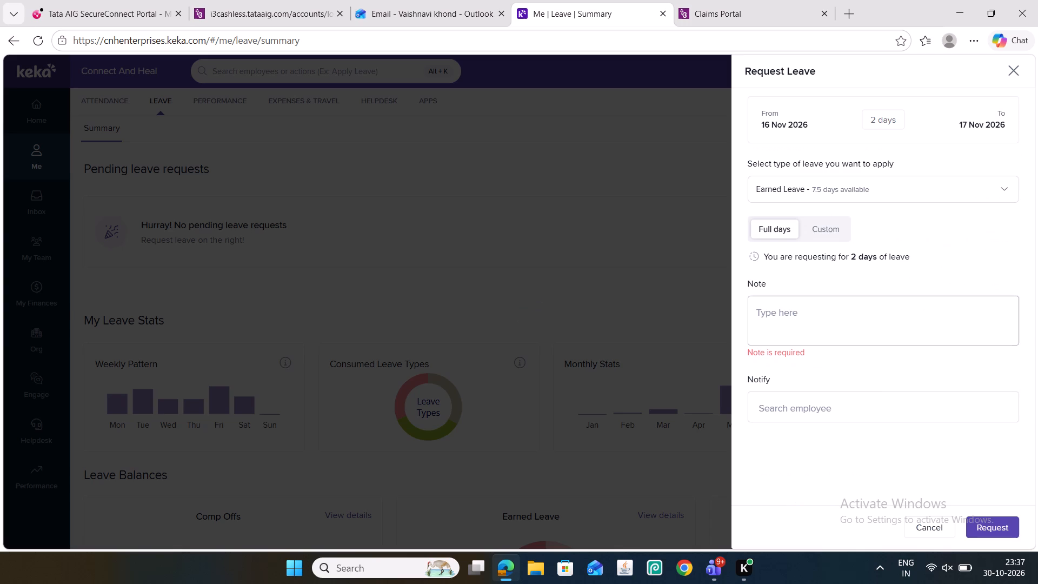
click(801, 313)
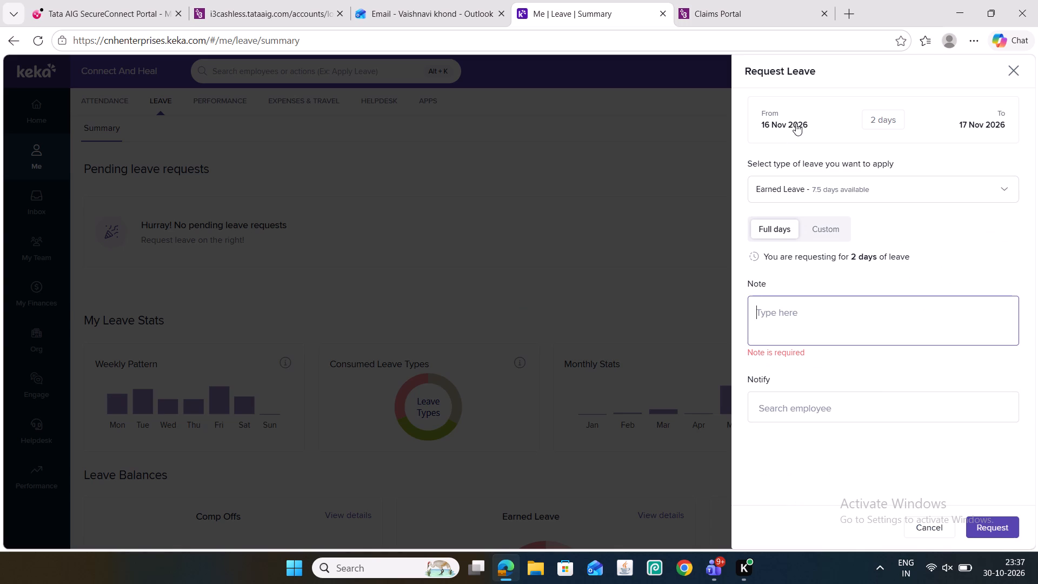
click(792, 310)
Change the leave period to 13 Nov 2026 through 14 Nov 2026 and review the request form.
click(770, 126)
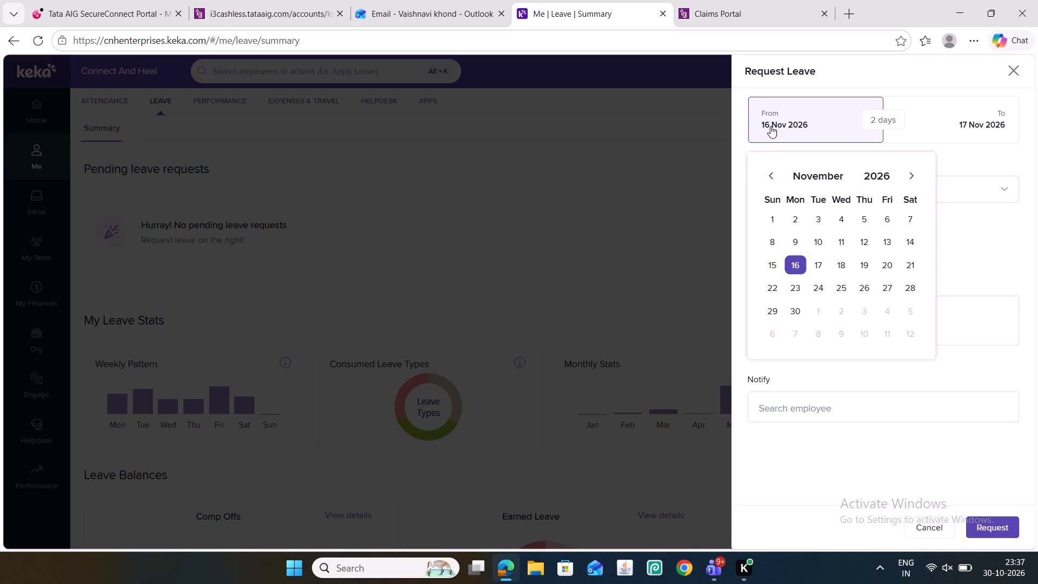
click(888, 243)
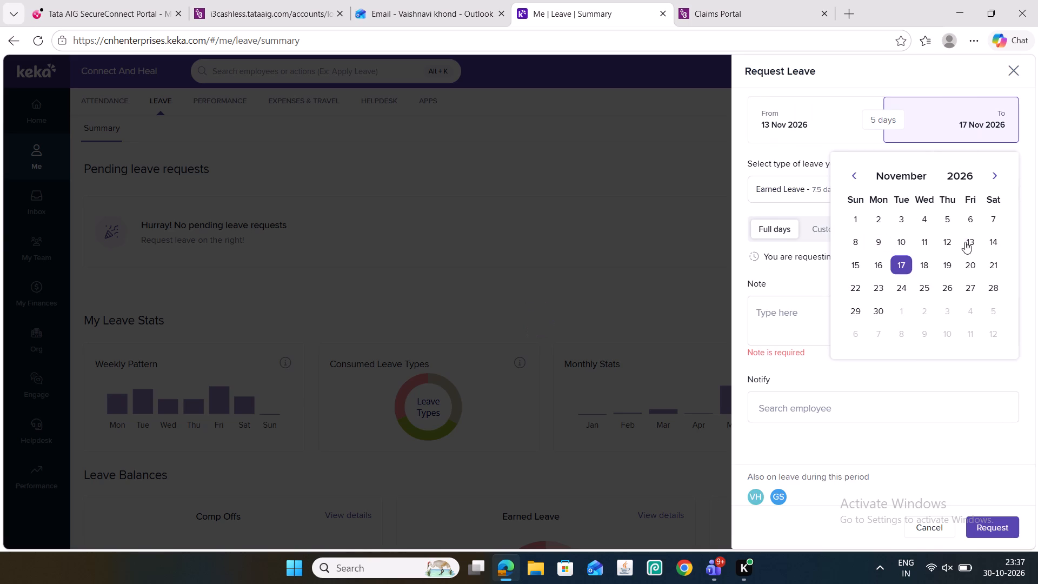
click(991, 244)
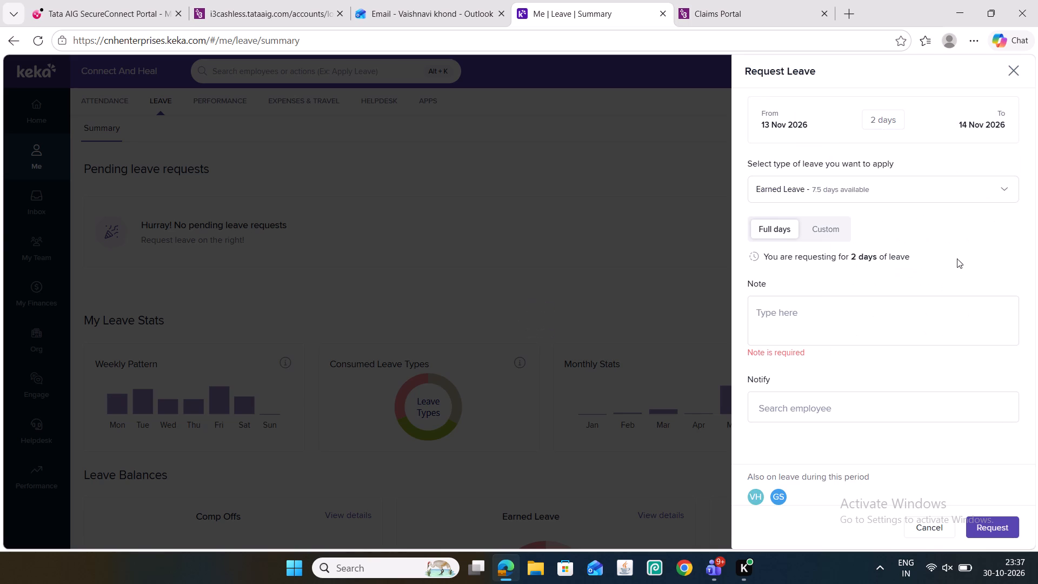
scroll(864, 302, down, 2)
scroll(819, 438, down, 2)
Change the leave period to 14 Nov 2026 through 17 Nov 2026.
click(807, 120)
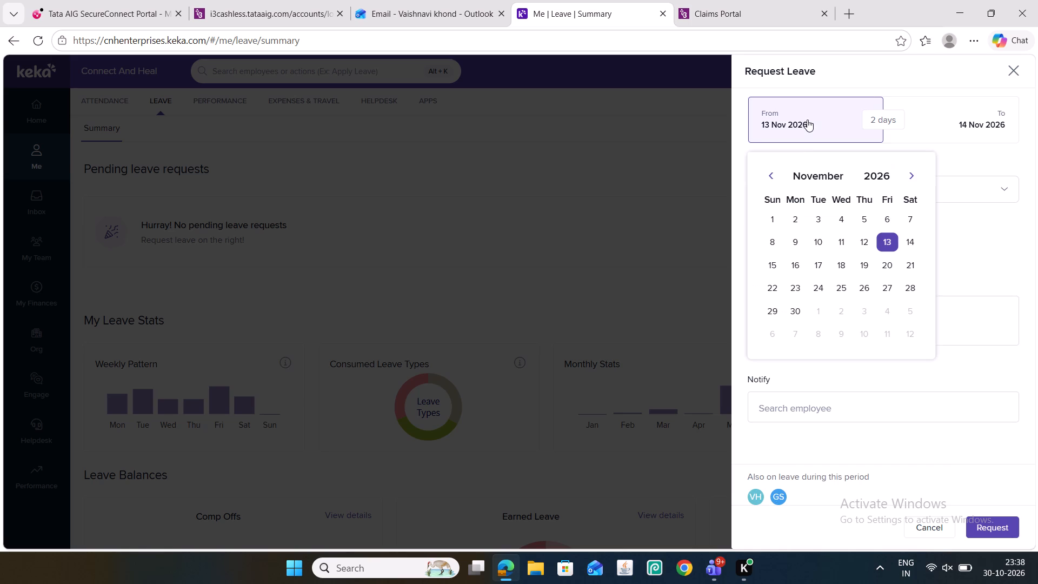
click(907, 238)
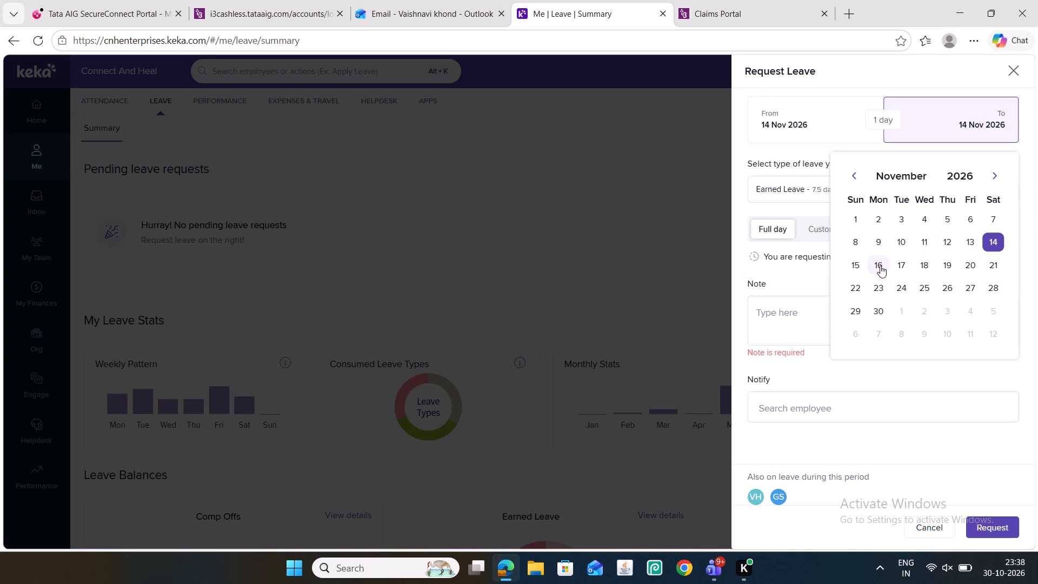
click(899, 267)
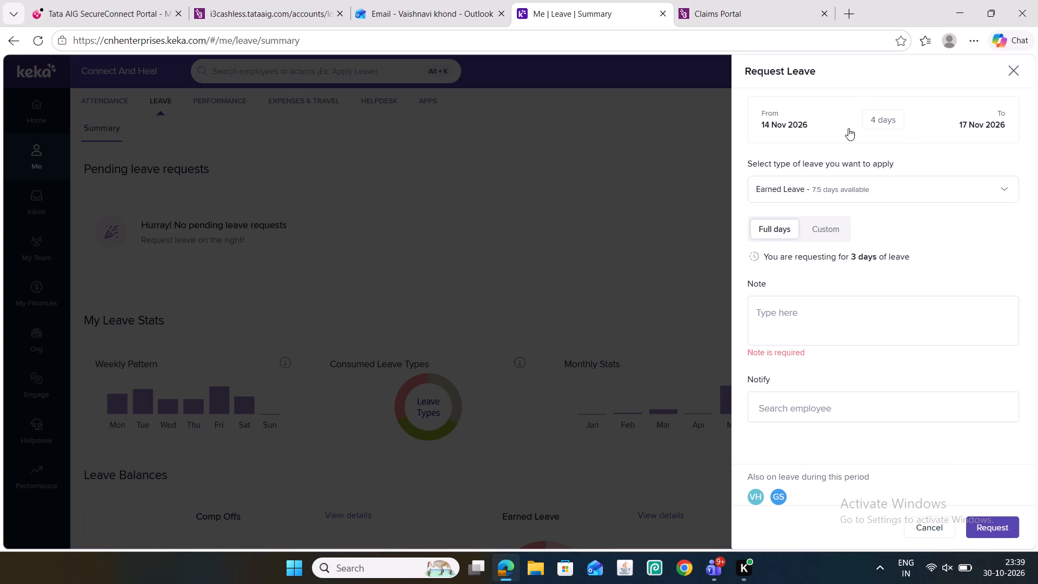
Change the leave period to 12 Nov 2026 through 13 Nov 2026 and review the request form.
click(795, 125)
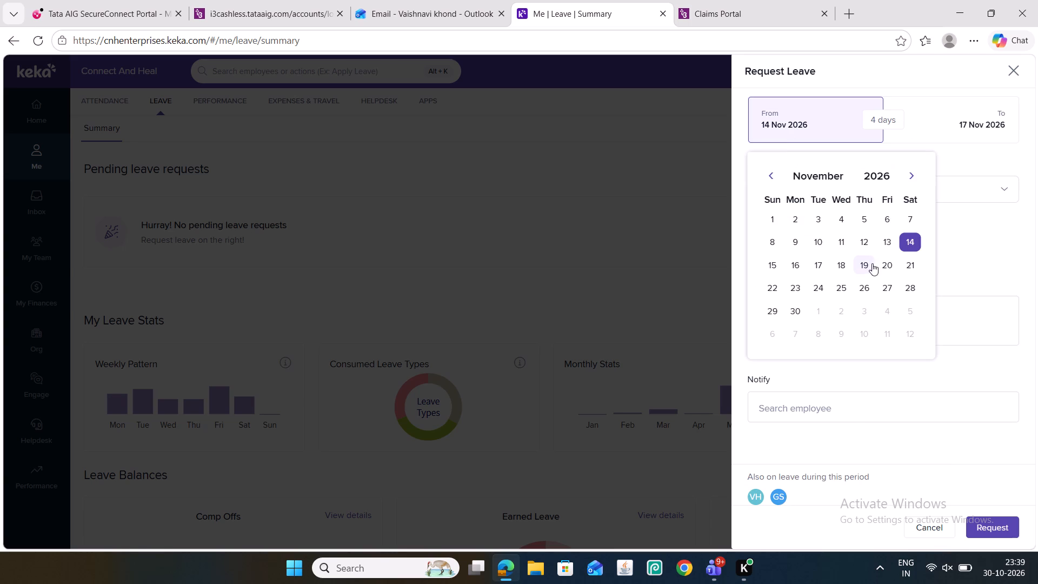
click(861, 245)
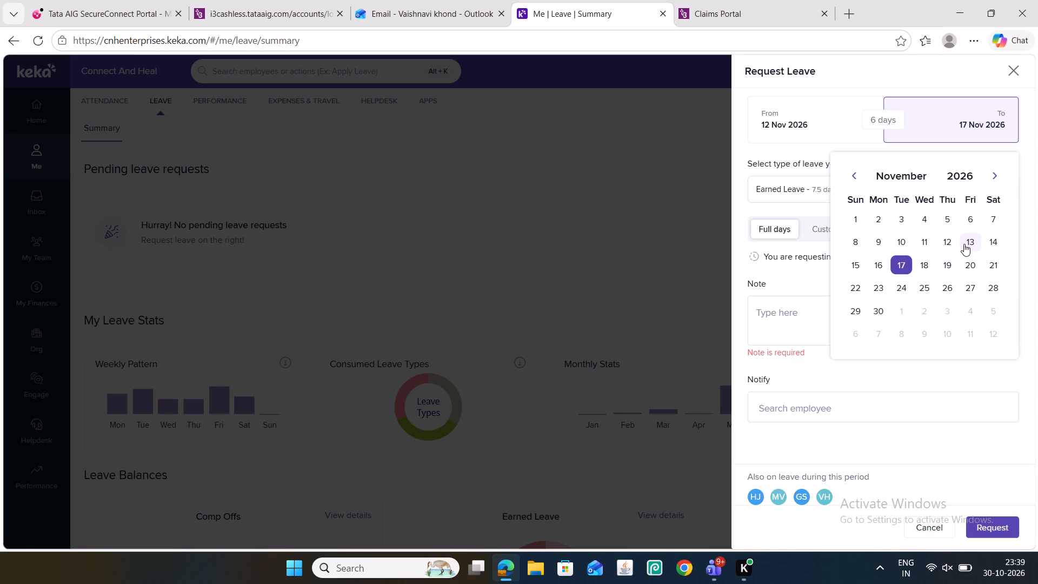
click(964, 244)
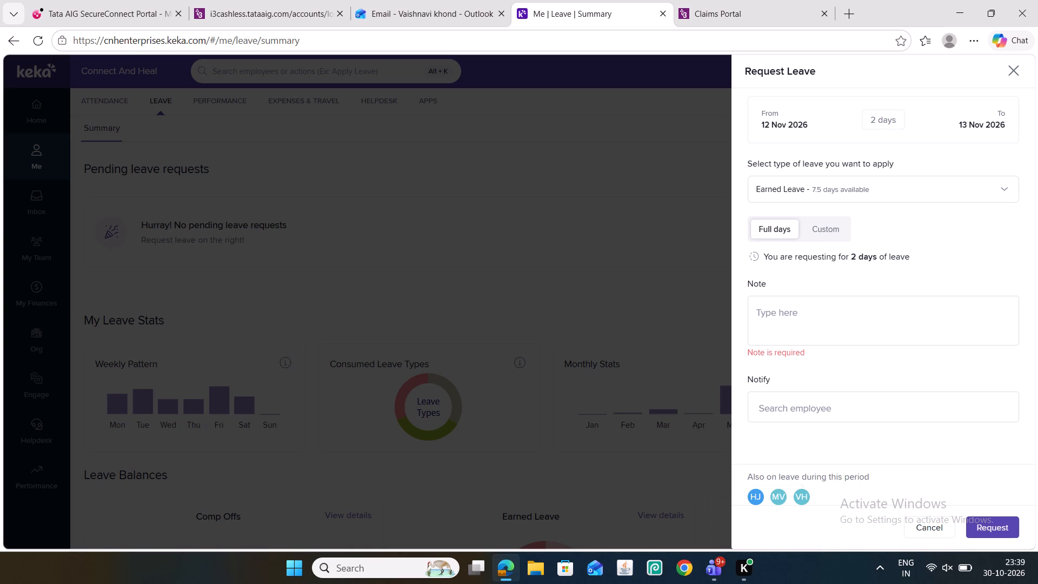
Change the leave period to 13 Nov 2026 through 14 Nov 2026.
click(798, 127)
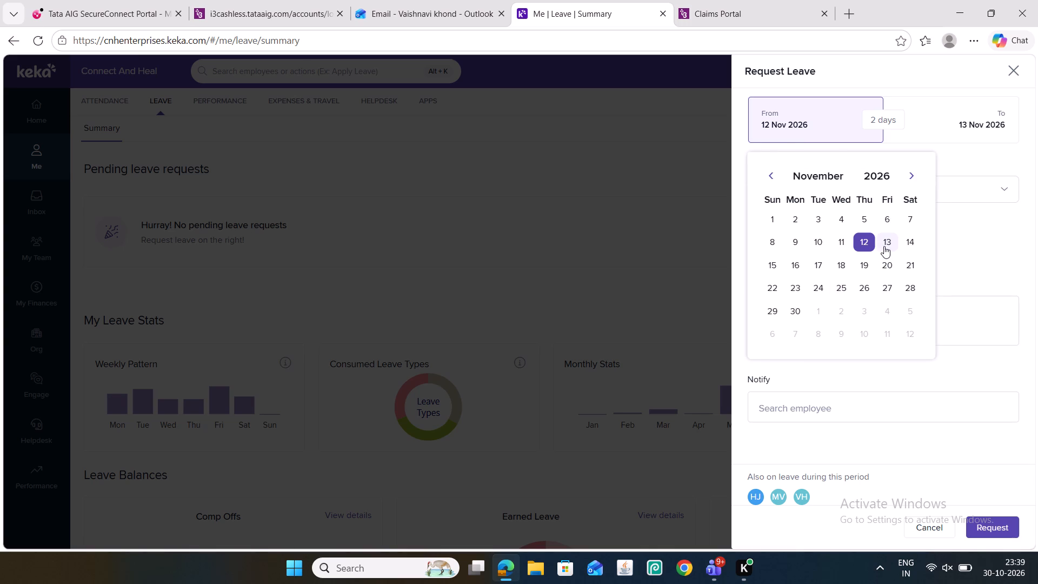
click(884, 246)
click(994, 245)
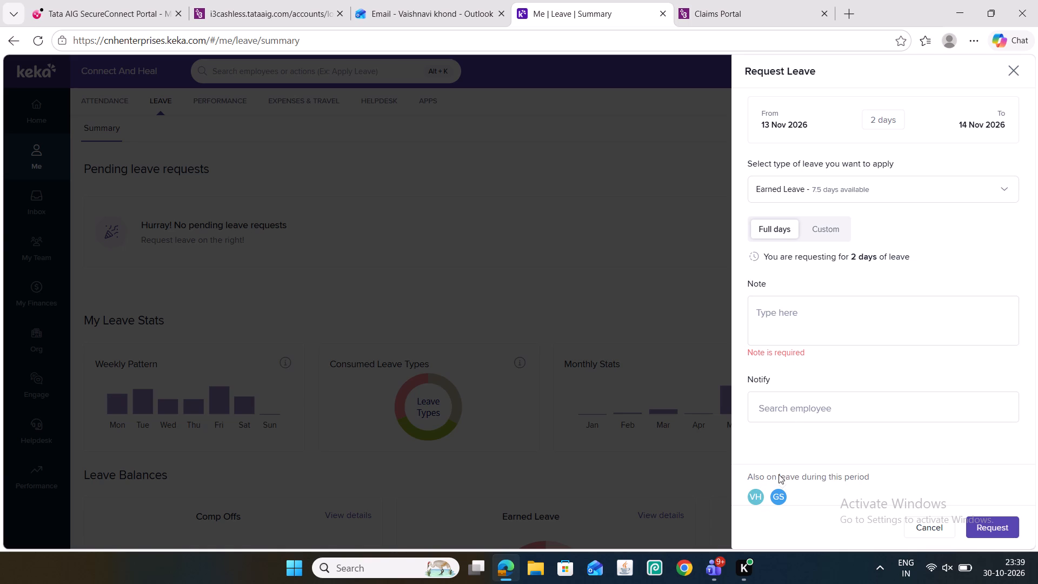
Enter the leave note "i would like to request on 13th and 14 th november due to a family function.".
click(757, 311)
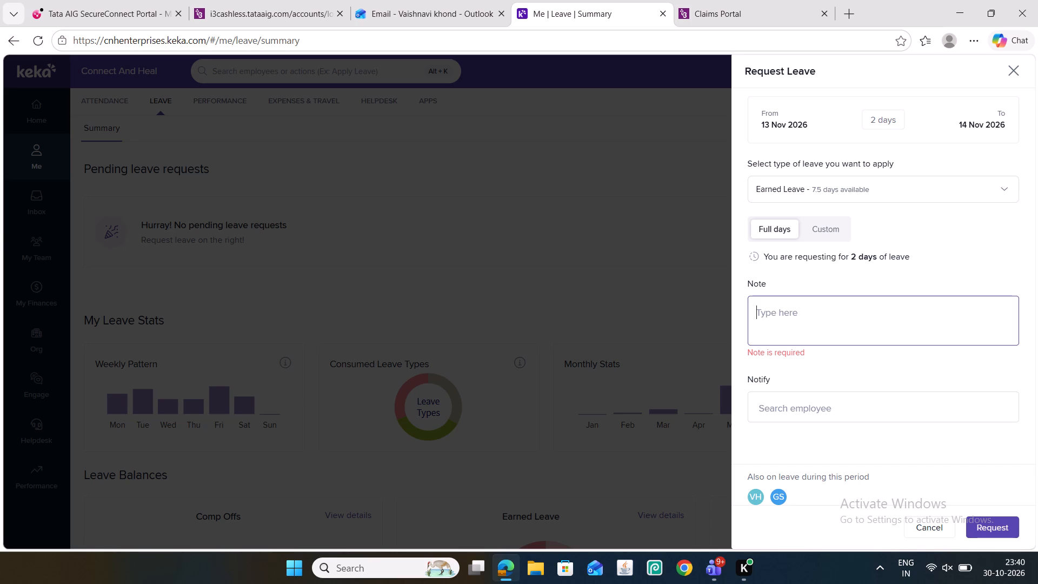
text(i would)
key(space)
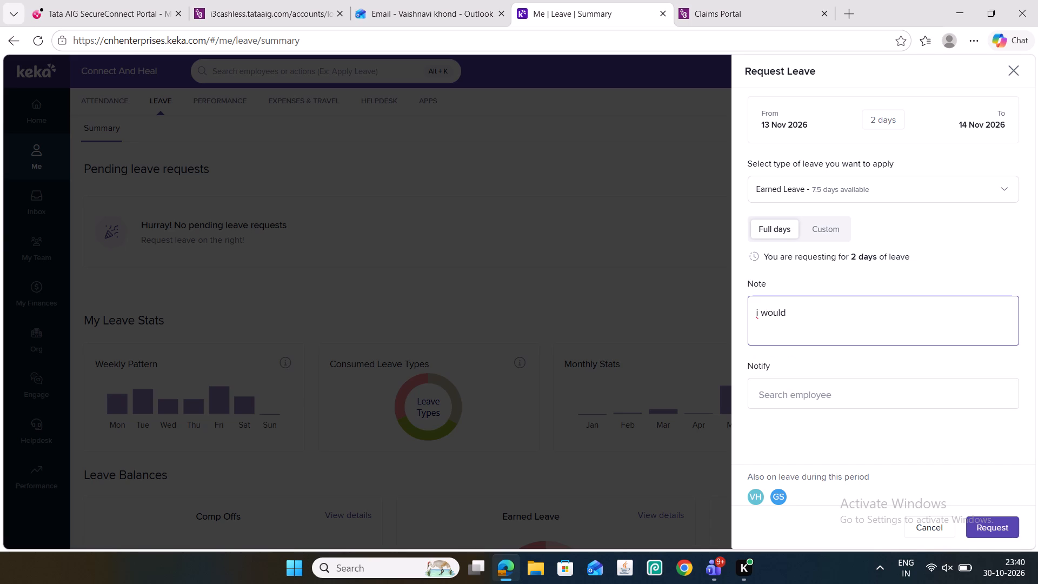
text(like to)
key(space)
text(request)
key(space)
text(on)
key(space)
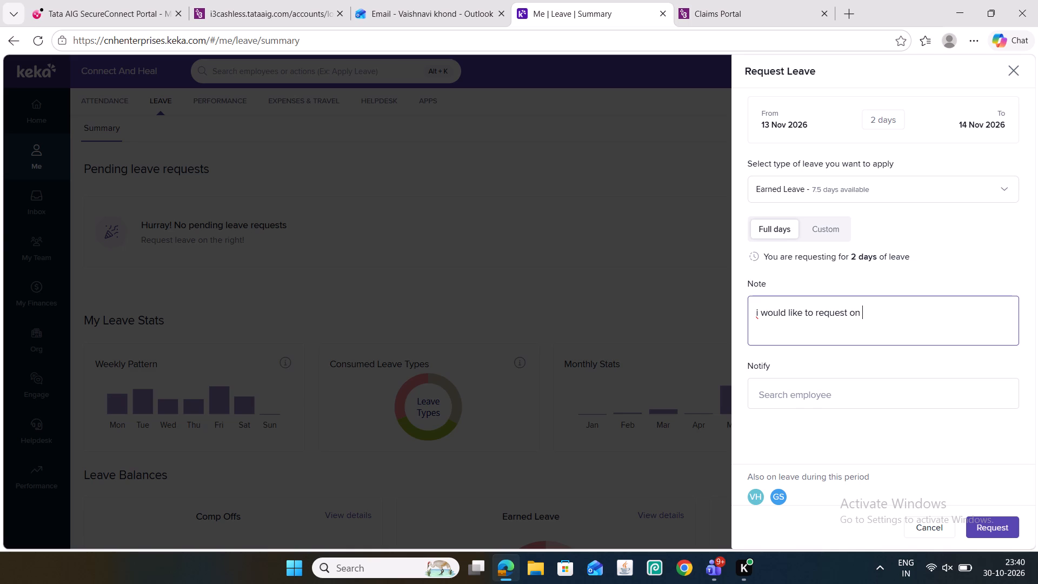
text(13th and 14 th)
key(space)
text(nove)
text(mber)
key(space)
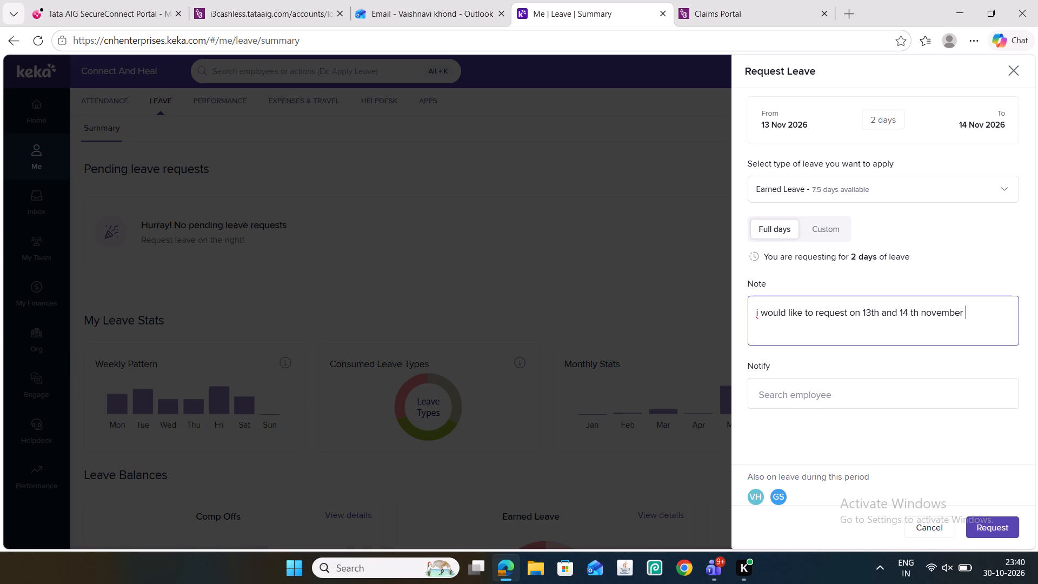
text(due)
key(space)
text(to)
key(space)
text(a family)
key(space)
text(function)
text(.)
key(space)
Place the cursor just before the word "request" in the leave note.
click(782, 337)
click(820, 330)
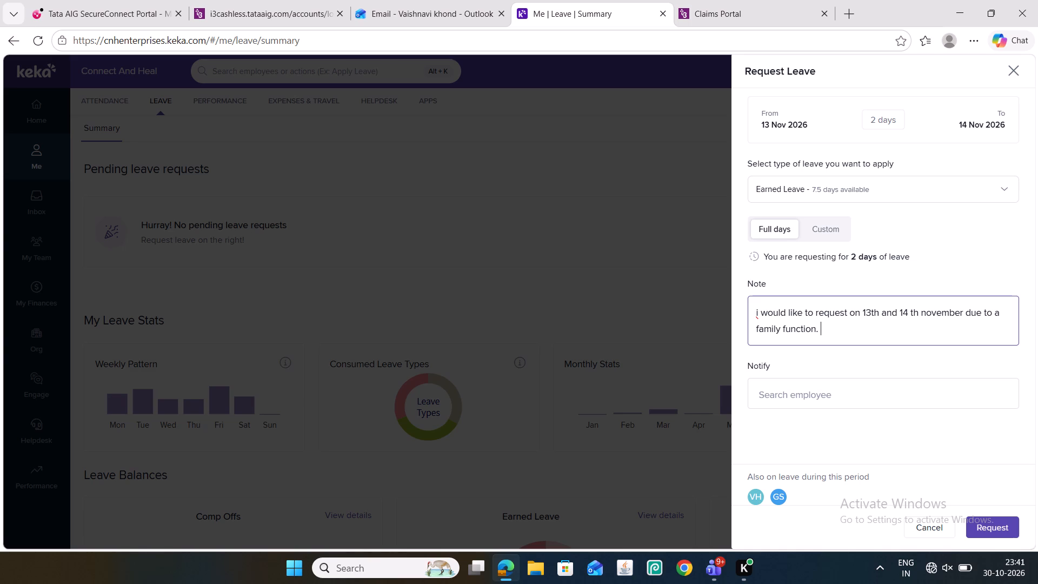
click(815, 315)
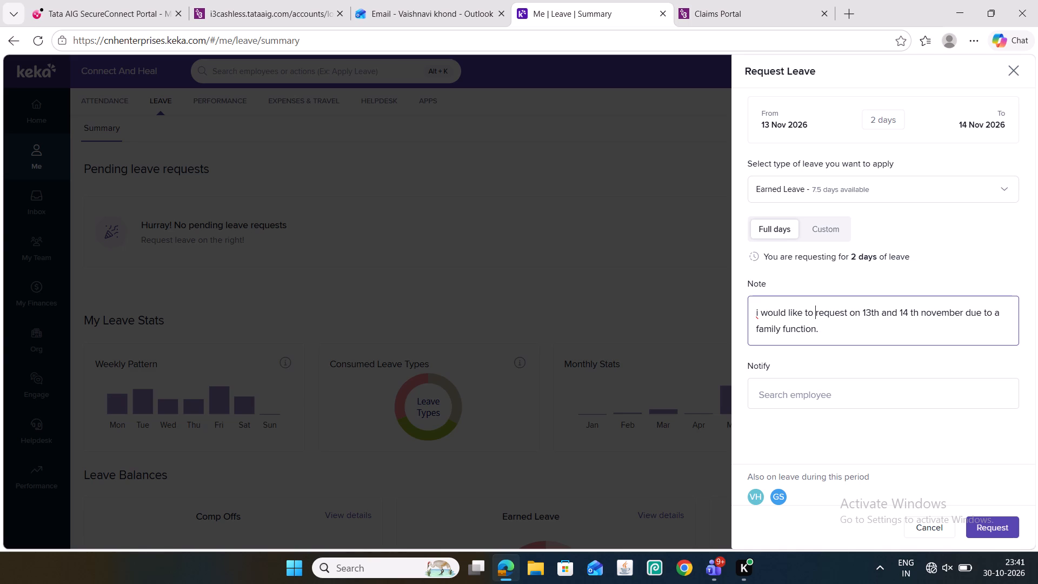
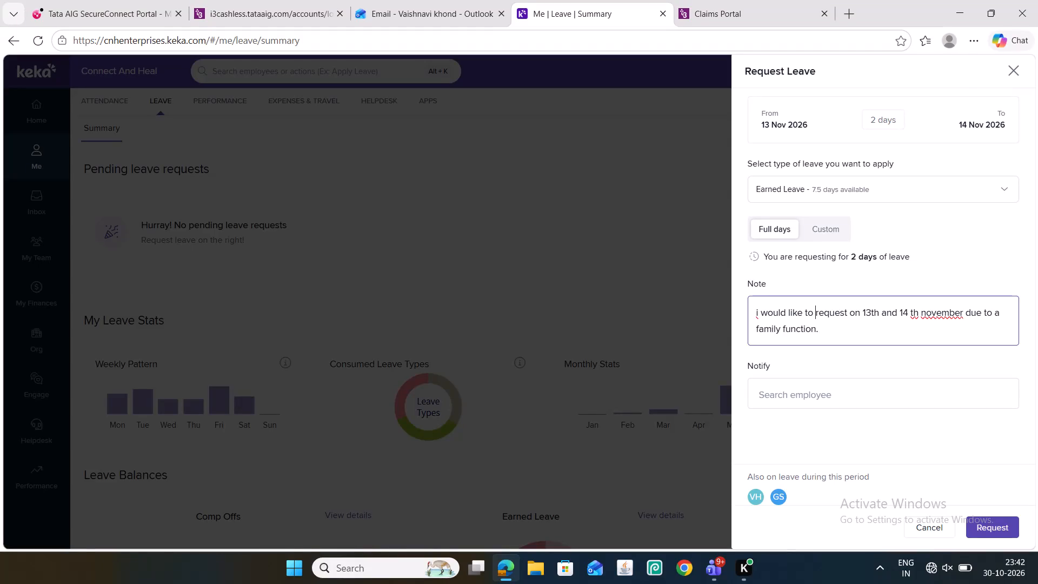
Insert "a full day leave" after the word "request" in the leave note.
click(850, 318)
text(a full day)
key(space)
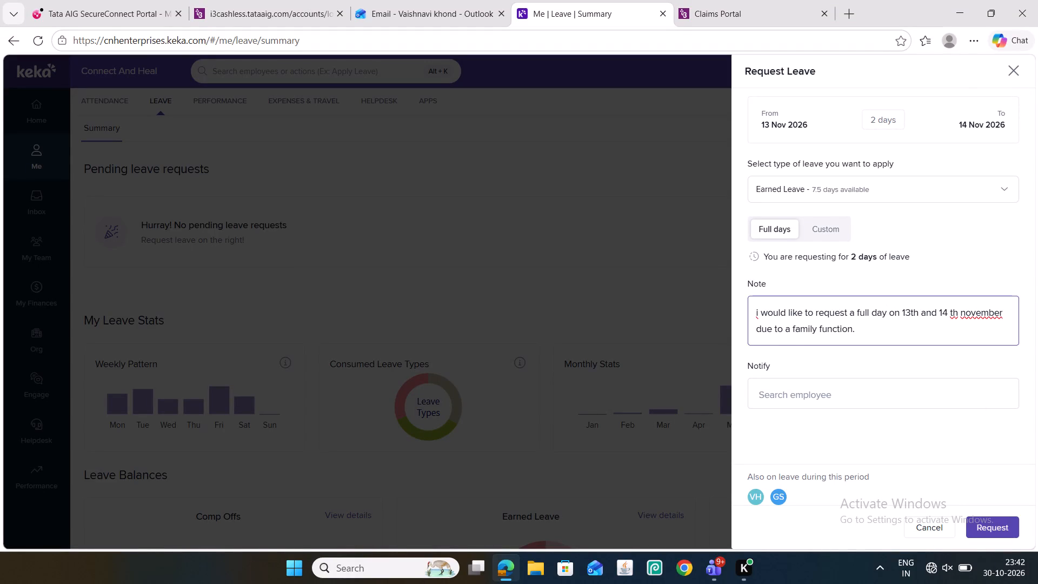
text(leave)
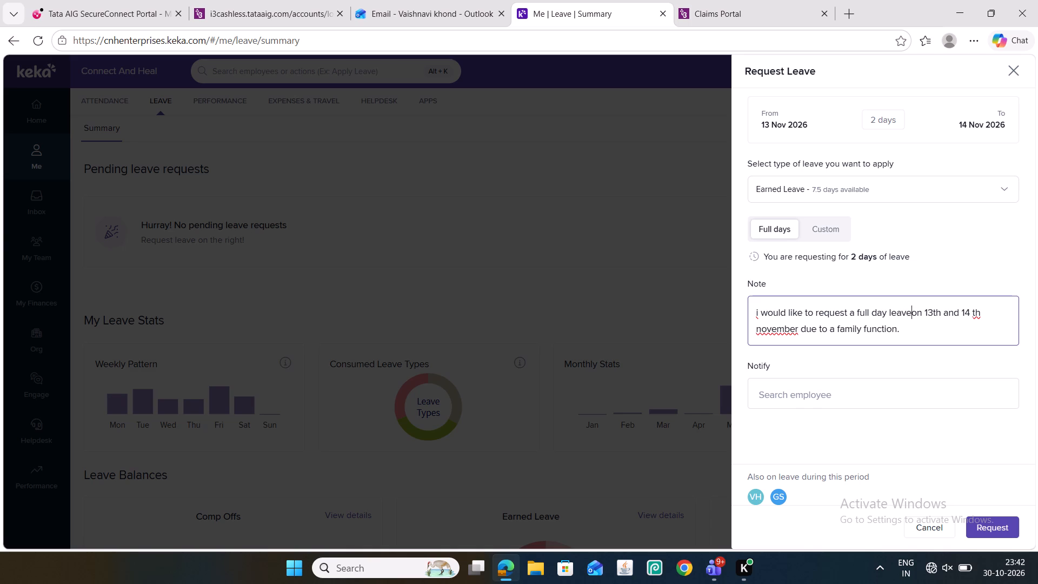
key(space)
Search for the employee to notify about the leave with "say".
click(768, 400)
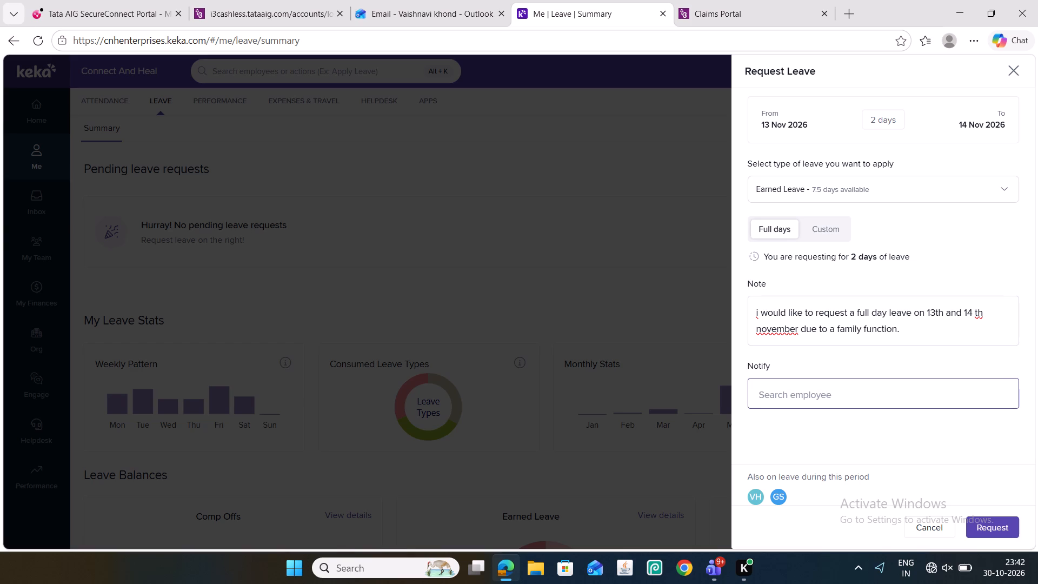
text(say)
Turn the computer's Wi-Fi off and back on to reconnect to the network, and return to the leave request.
click(930, 565)
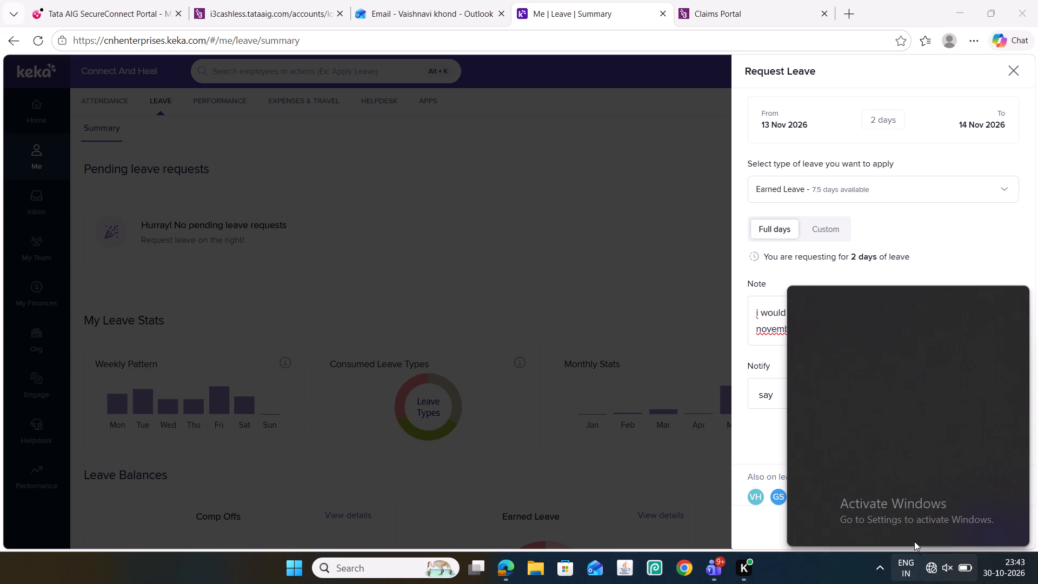
click(855, 313)
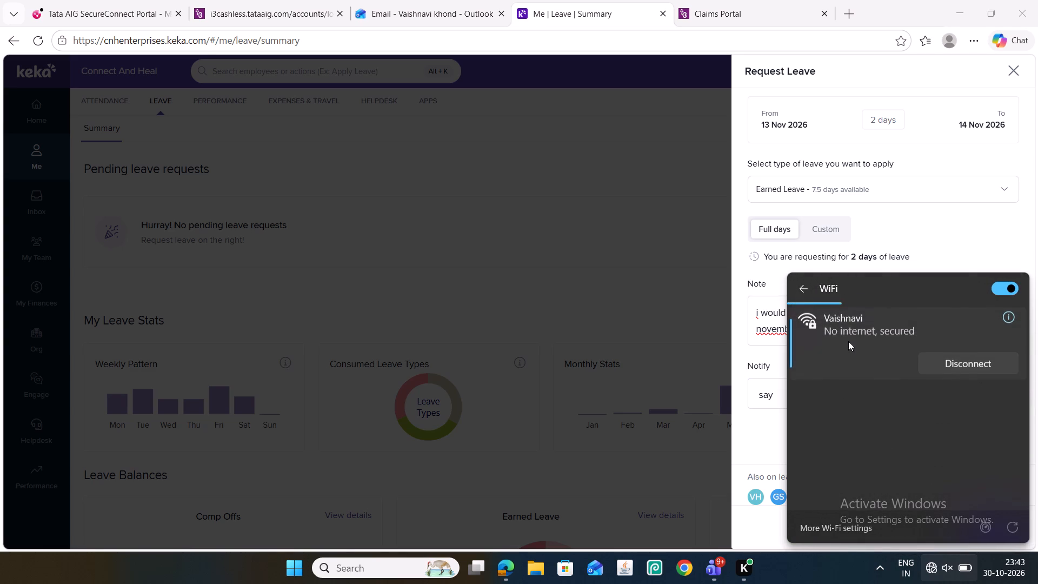
click(857, 334)
click(1007, 288)
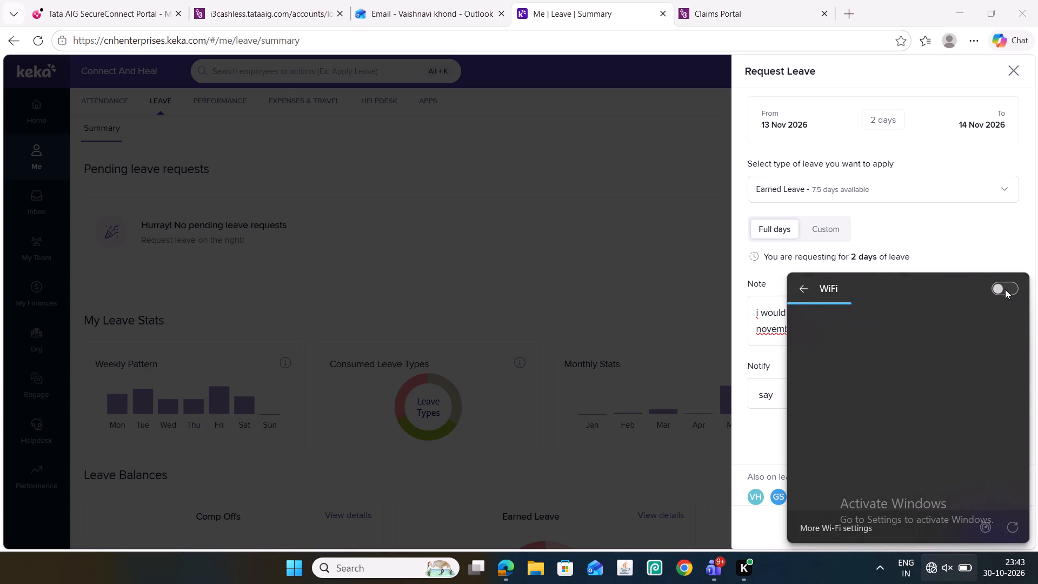
click(997, 289)
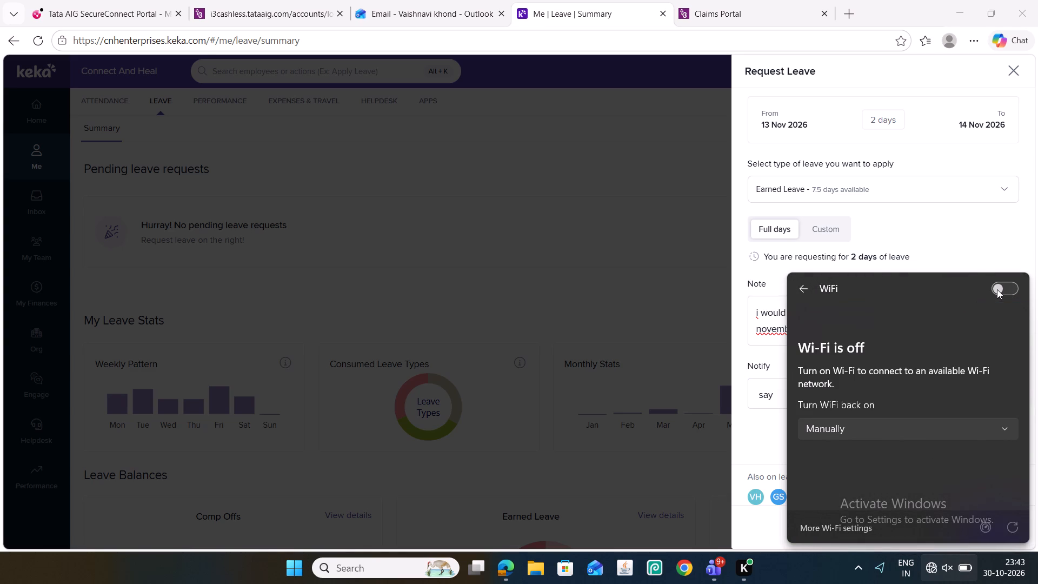
click(997, 289)
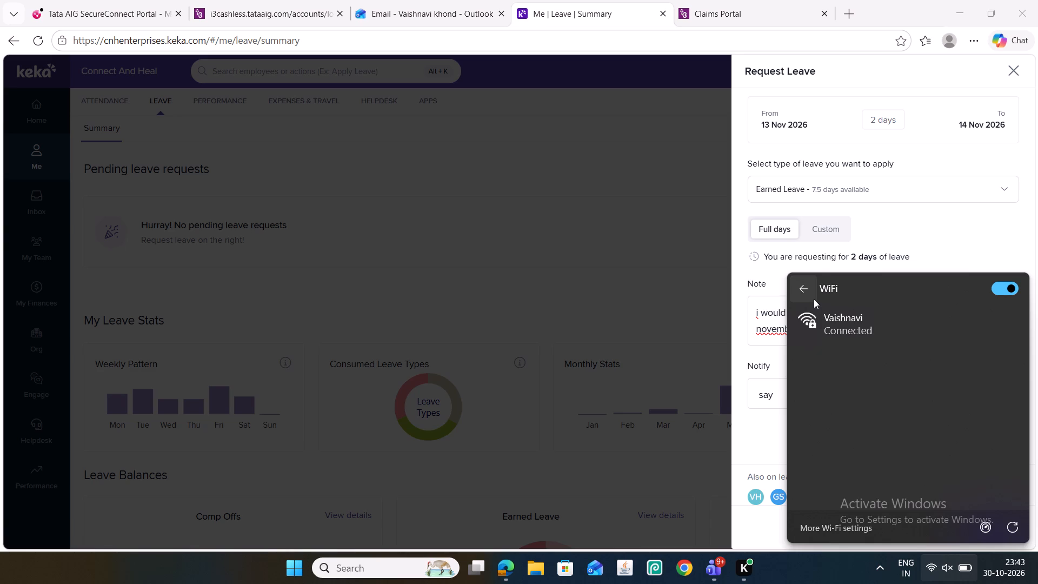
click(582, 294)
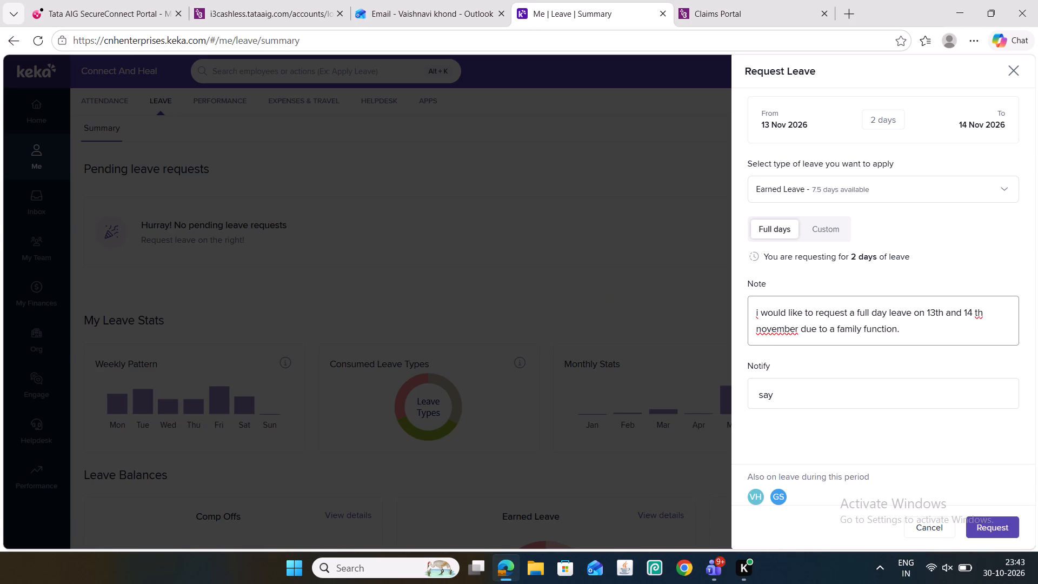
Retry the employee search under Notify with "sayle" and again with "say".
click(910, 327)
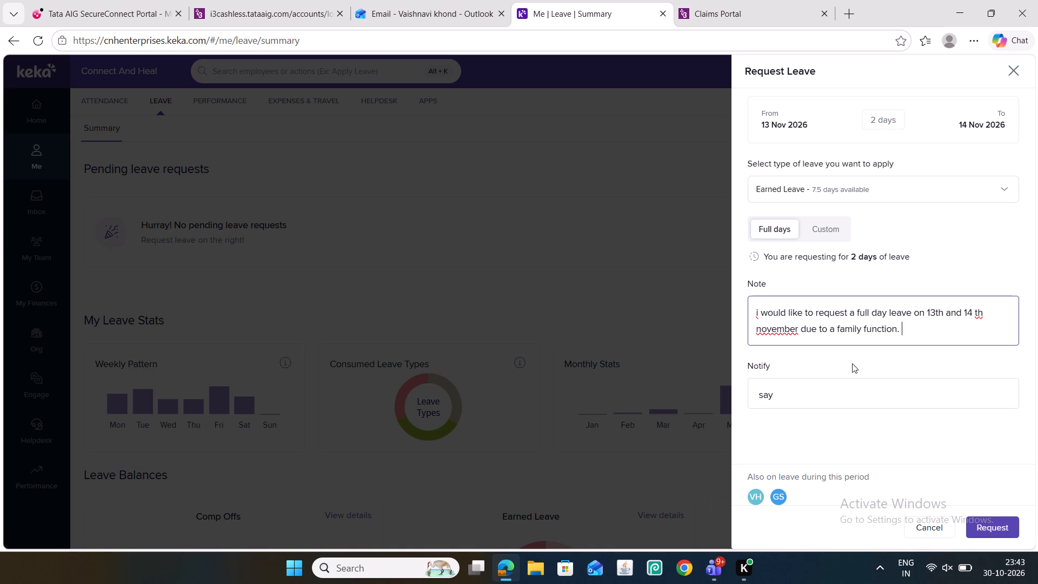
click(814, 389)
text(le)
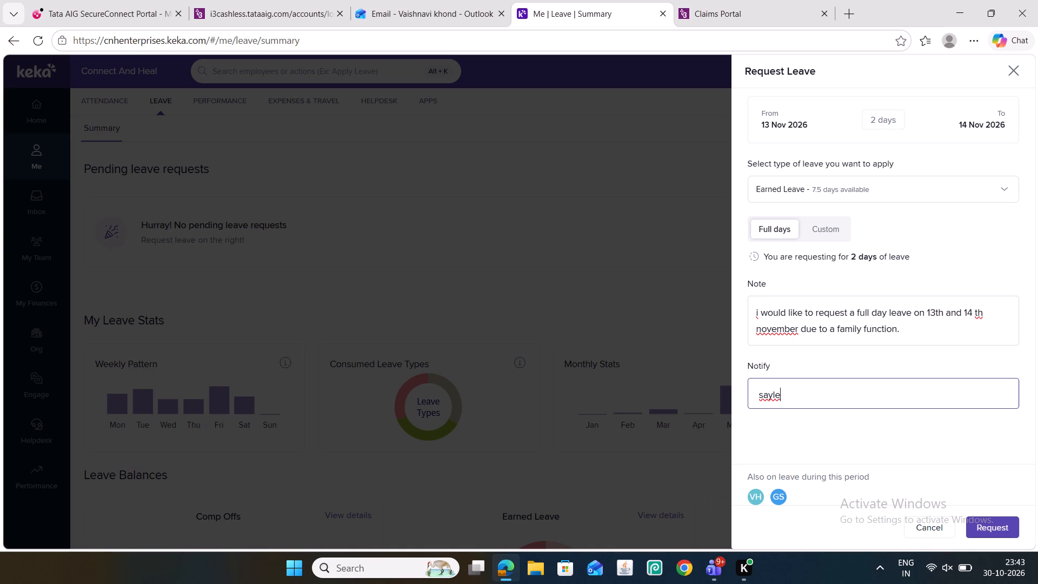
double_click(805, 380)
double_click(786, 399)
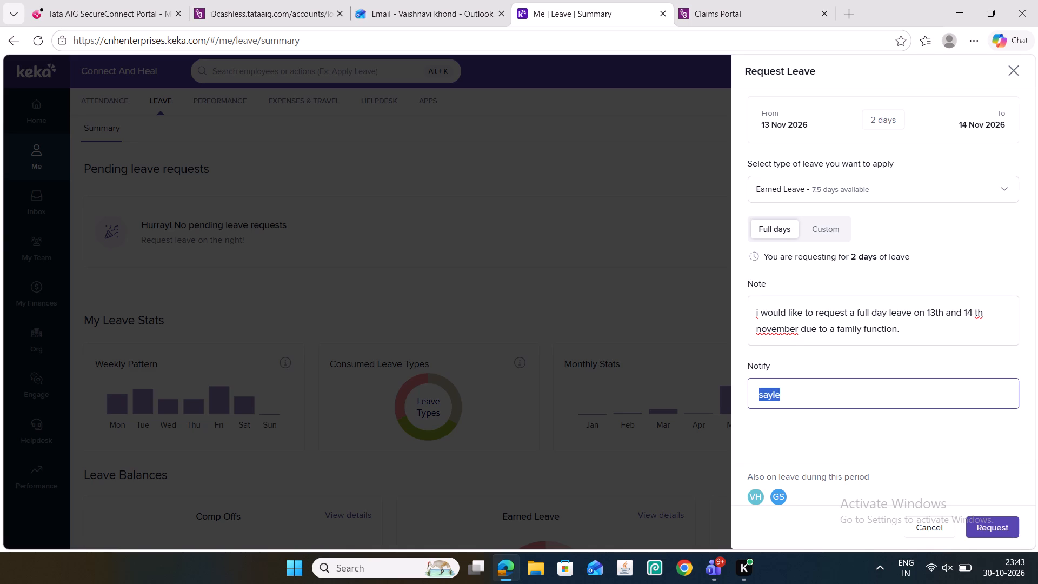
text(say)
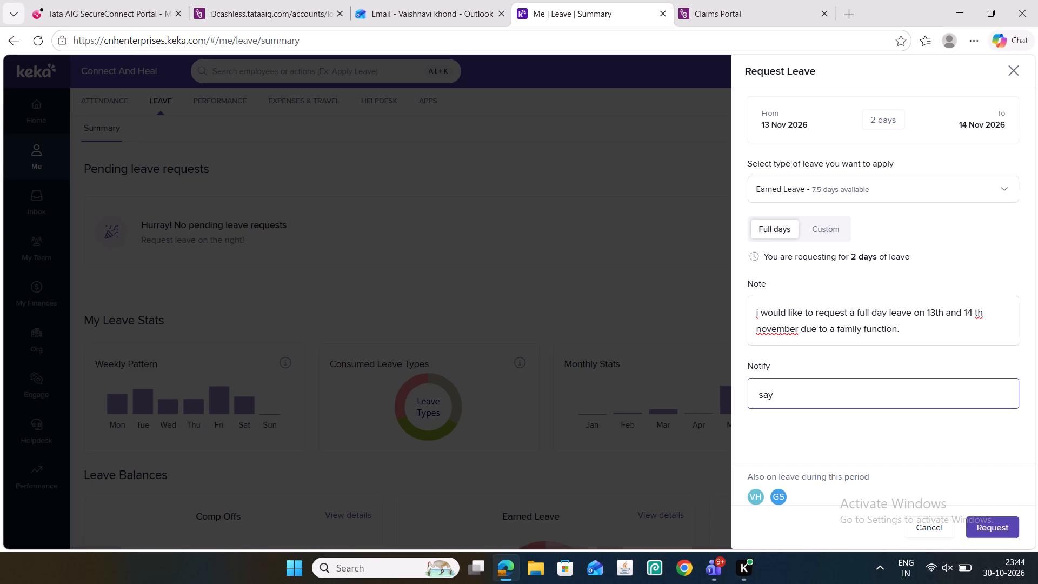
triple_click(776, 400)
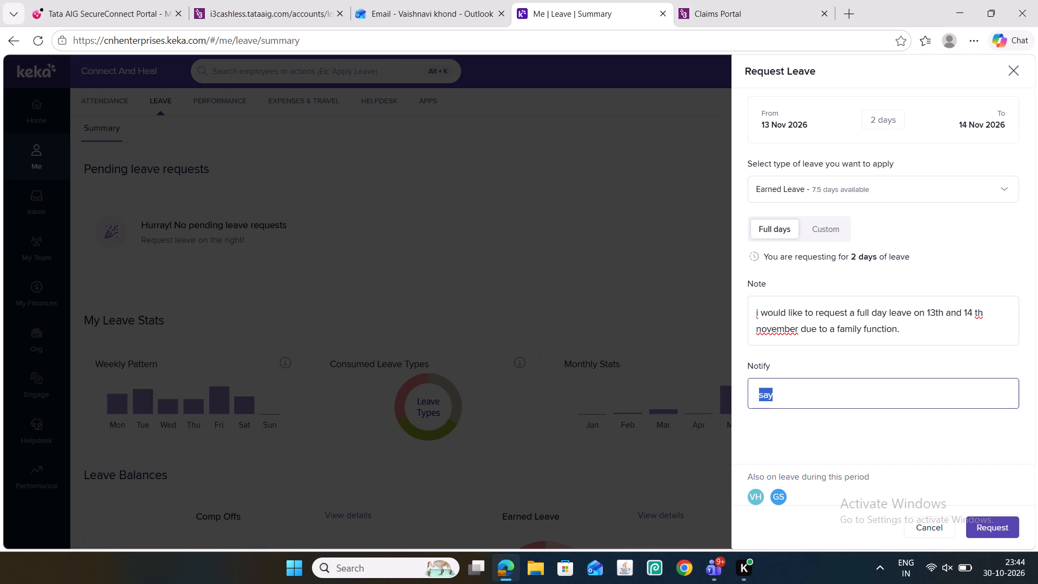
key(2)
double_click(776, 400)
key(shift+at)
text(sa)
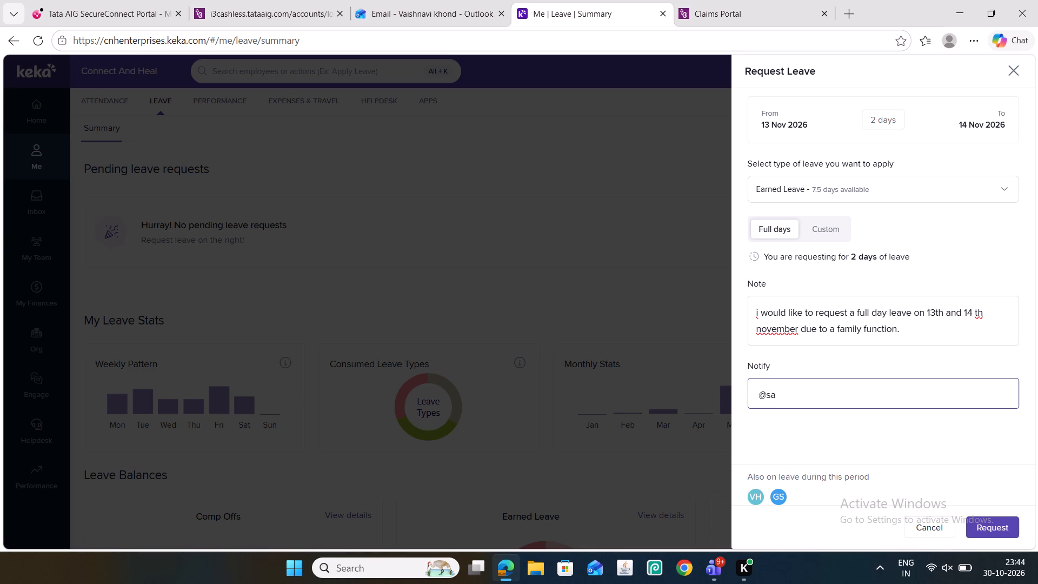
Replace the employee search text under Notify with "say".
triple_click(768, 396)
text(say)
click(622, 367)
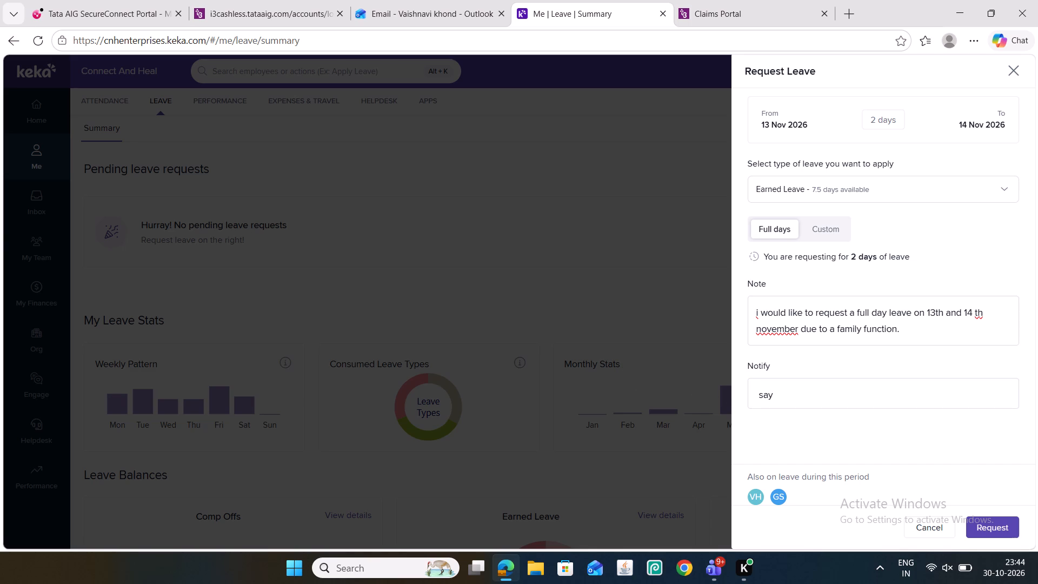
Select the existing employee search text under Notify.
double_click(775, 396)
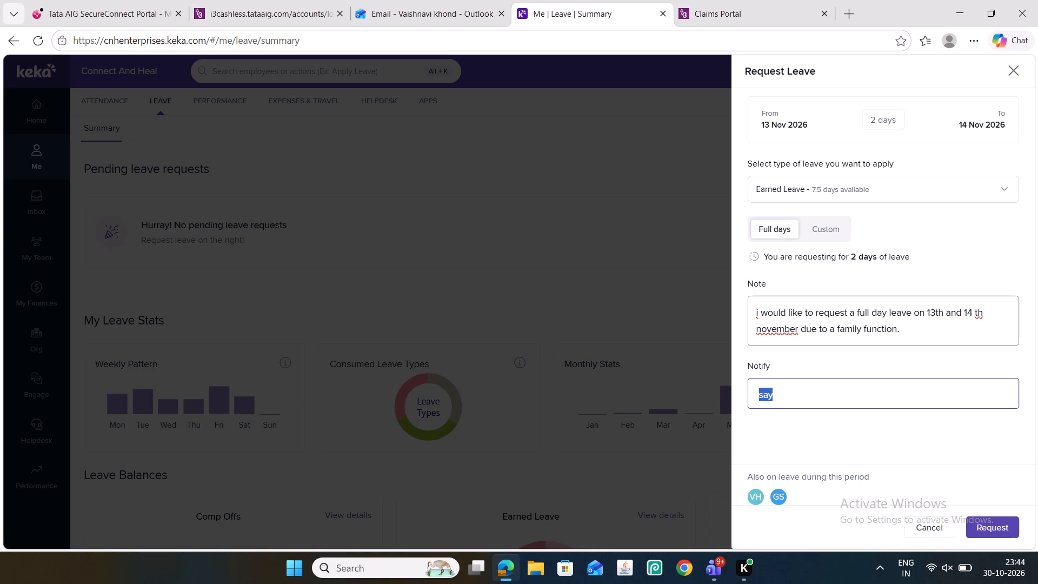
Copy the entire text of the leave note.
triple_click(786, 310)
double_click(784, 311)
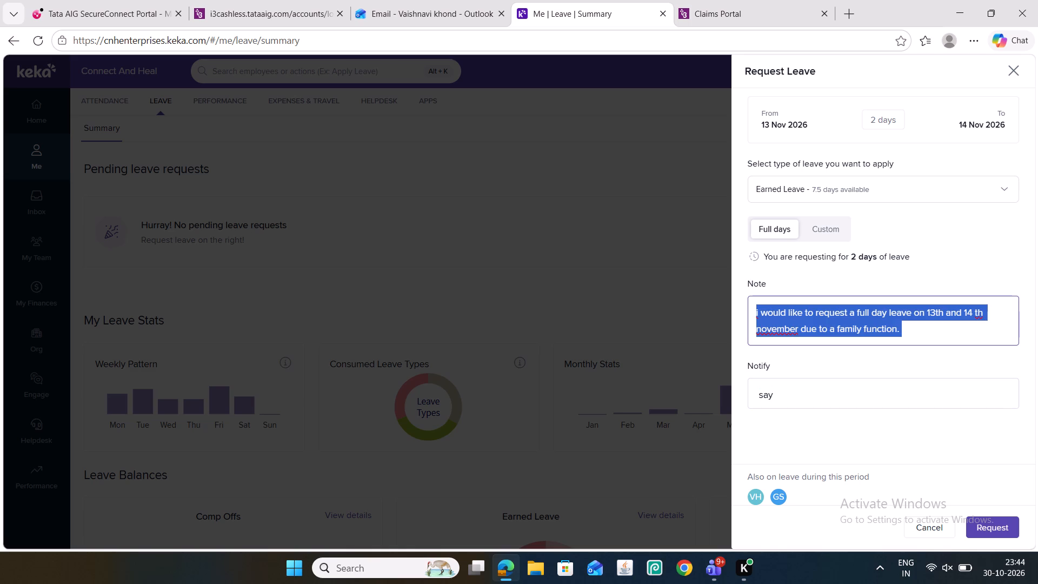
key(ctrl+c)
click(676, 327)
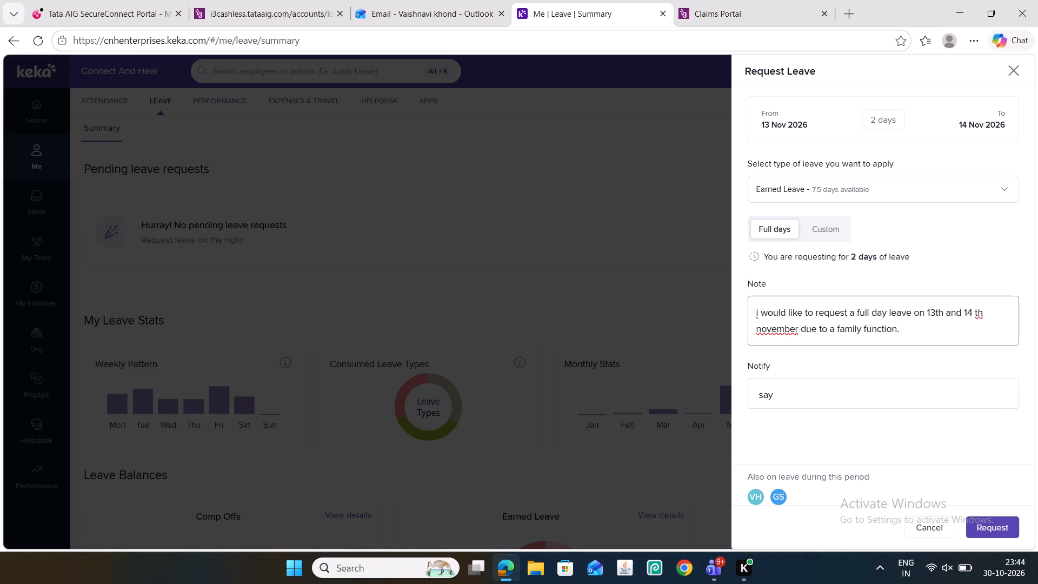
Add the line "kindly approve my leave request" below the existing text of the leave note.
click(910, 337)
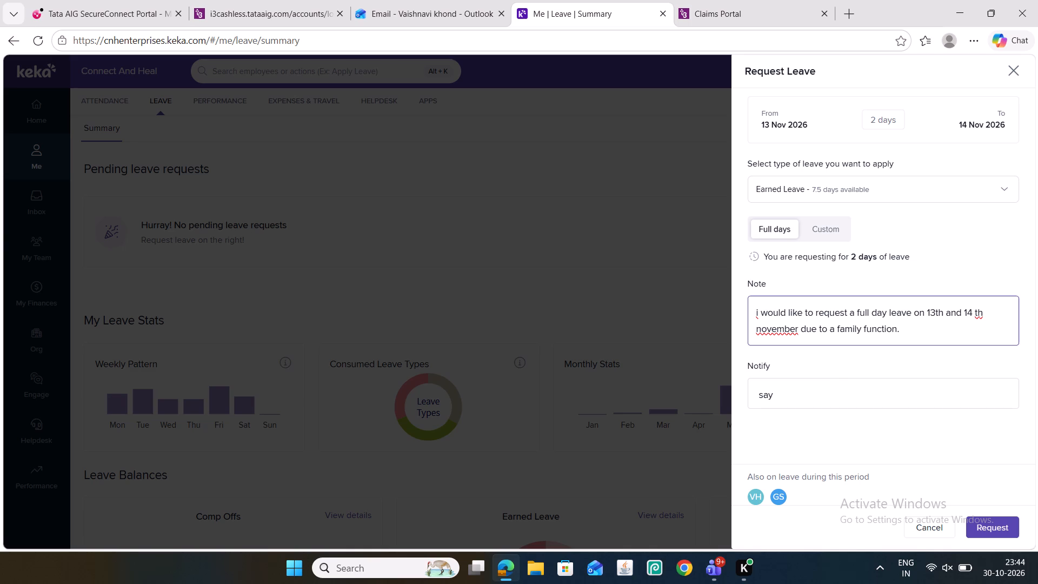
key(Return)
key(Return)
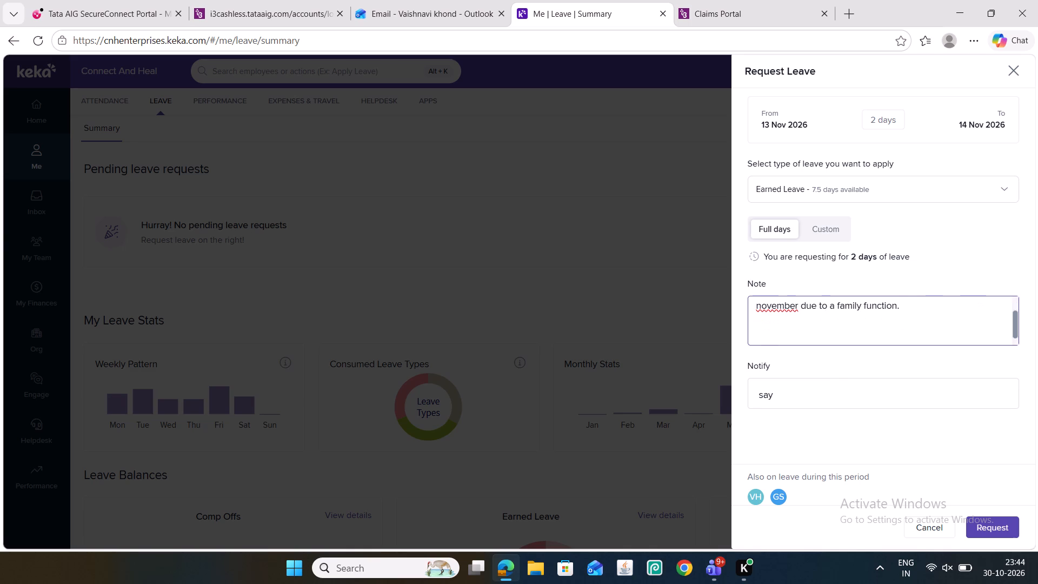
key(BackSpace)
key(BackSpace)
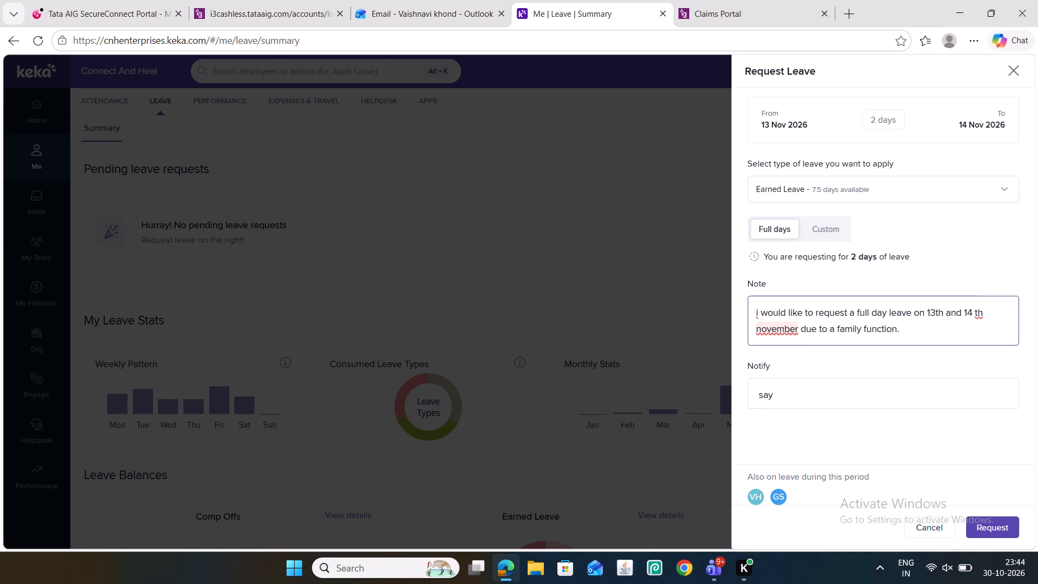
key(Return)
text(kinf)
key(BackSpace)
text(dly)
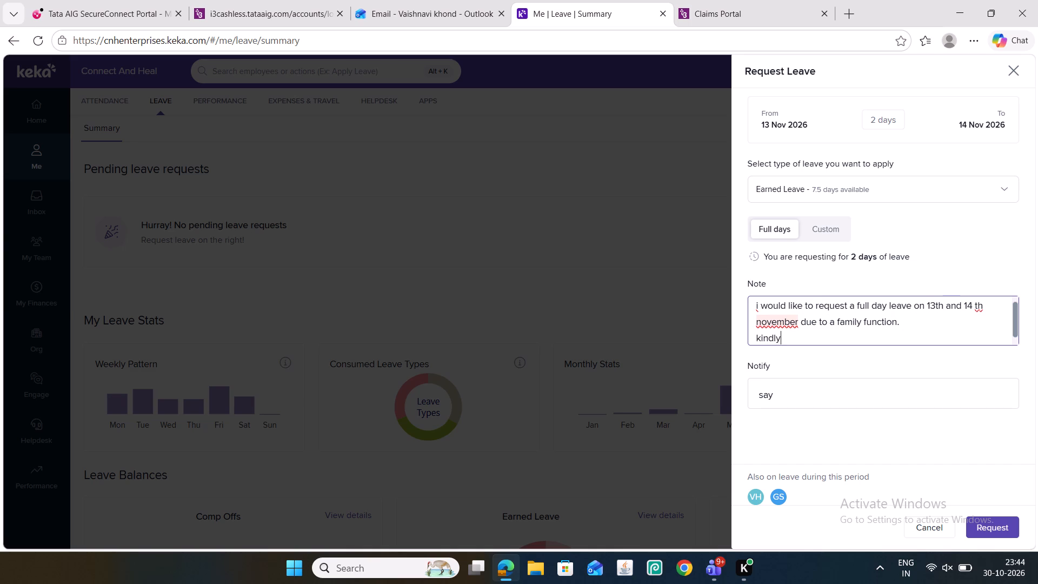
key(space)
text(approve my)
key(space)
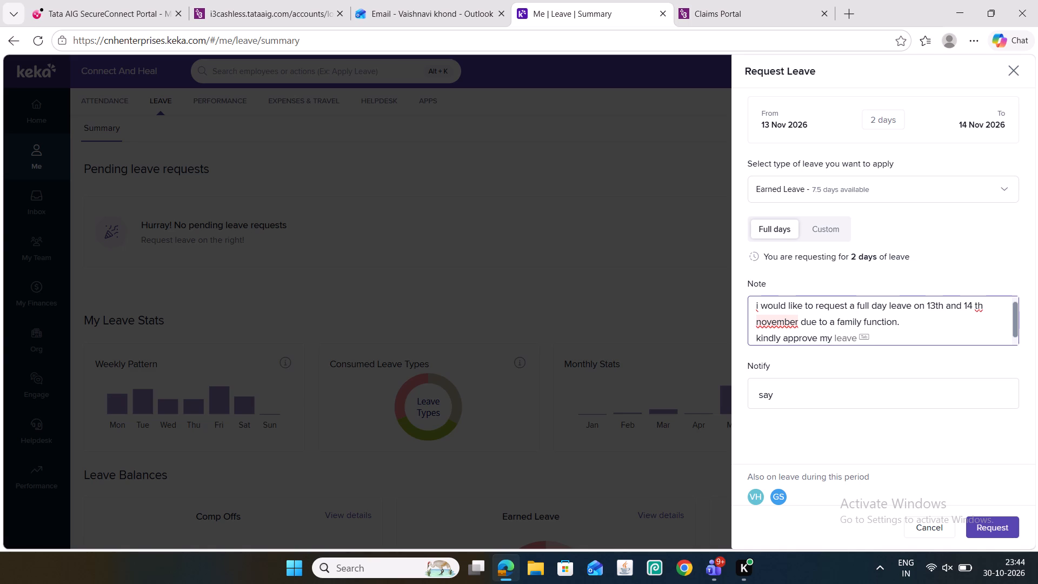
text(leave)
key(space)
text(request)
key(space)
Add the closing line "thank you for understanding." to the leave note and end the approval line with a period.
key(Return)
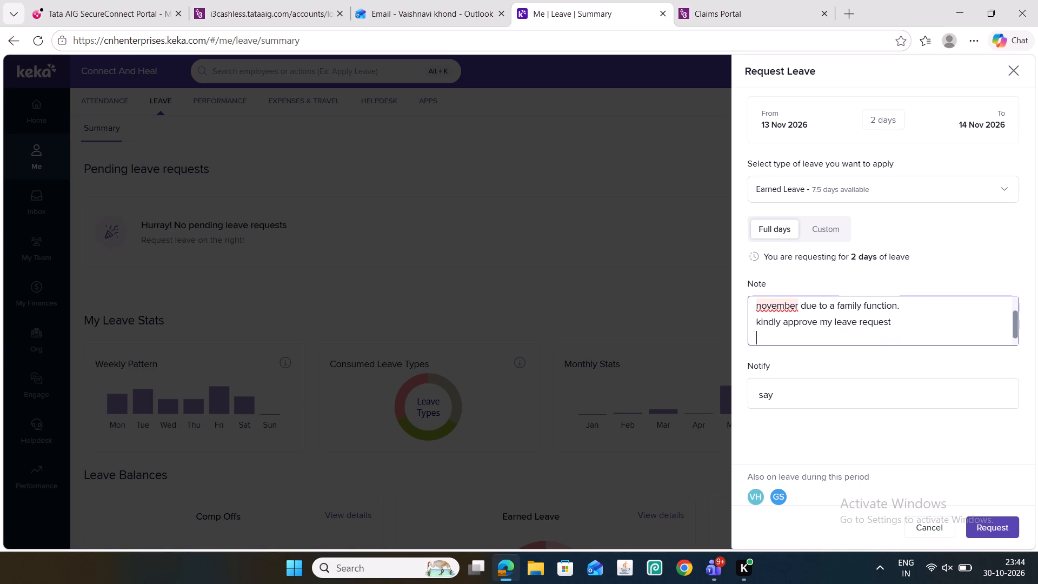
text(thank you for understanding)
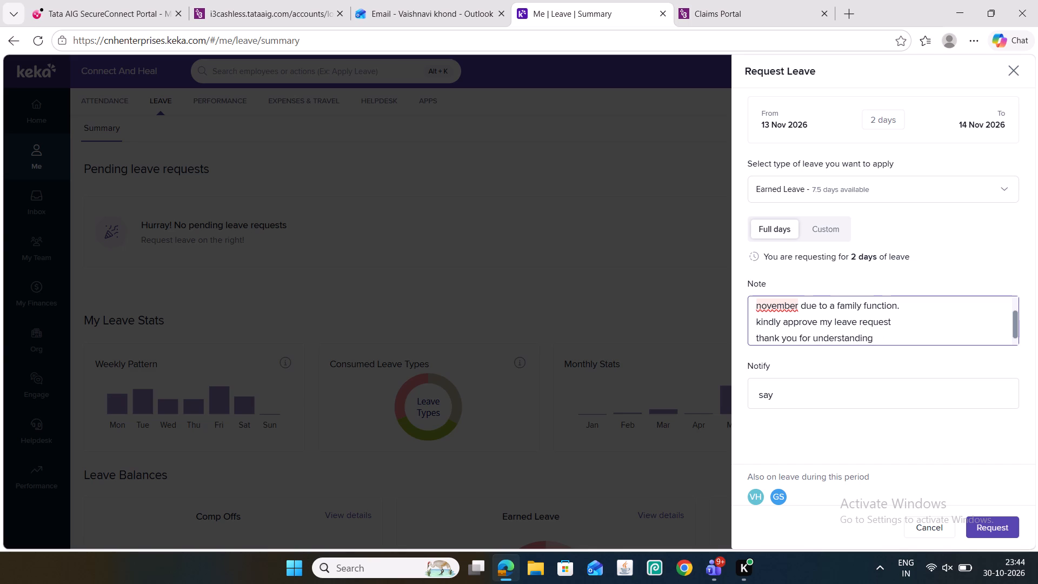
key(period)
click(904, 325)
key(period)
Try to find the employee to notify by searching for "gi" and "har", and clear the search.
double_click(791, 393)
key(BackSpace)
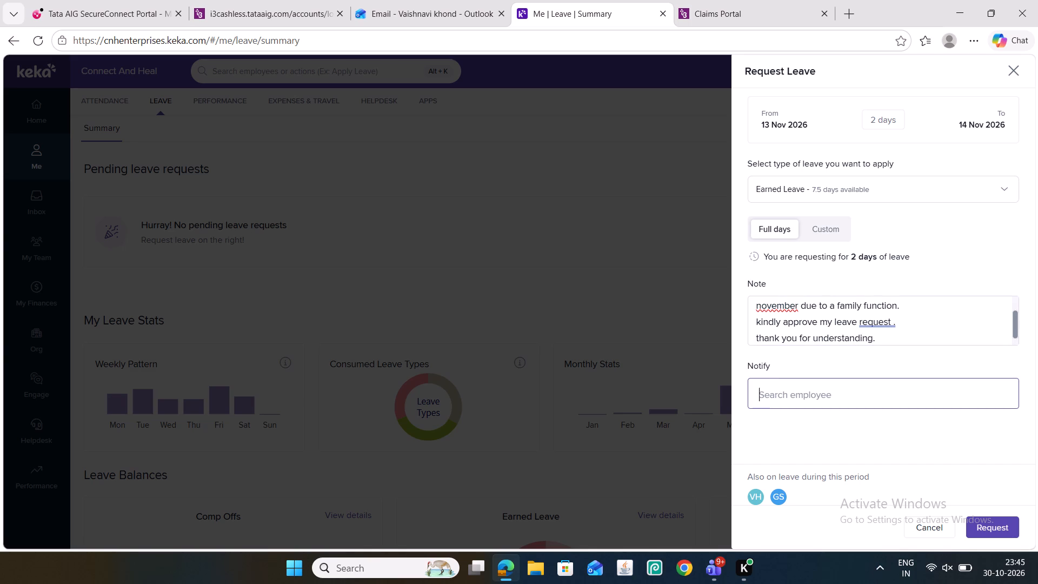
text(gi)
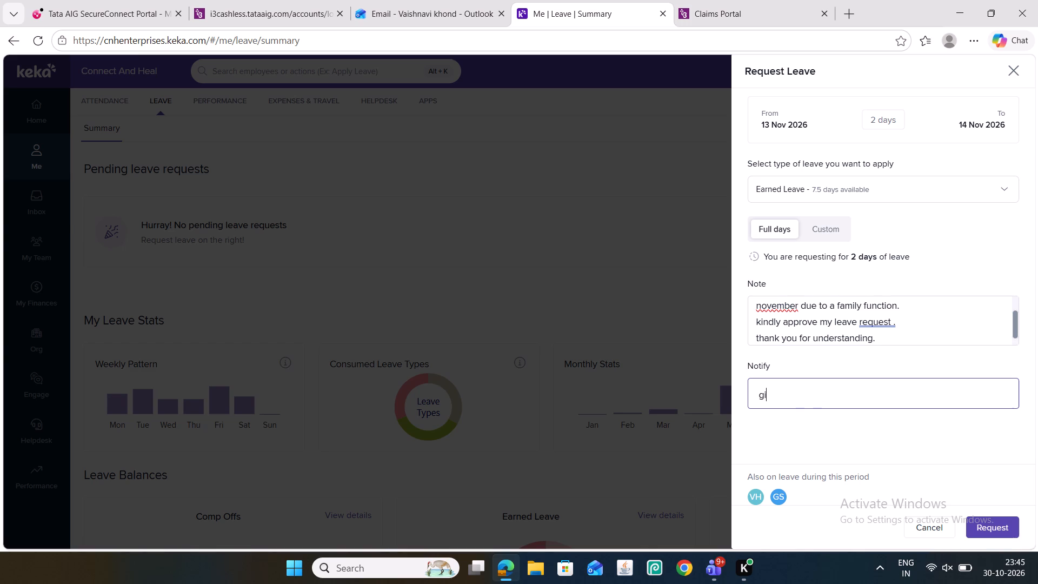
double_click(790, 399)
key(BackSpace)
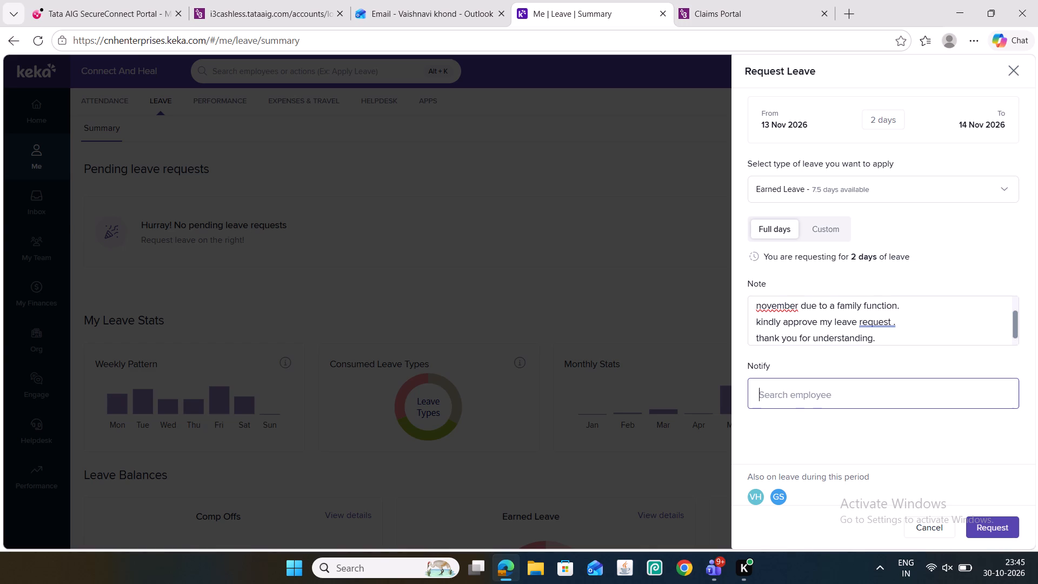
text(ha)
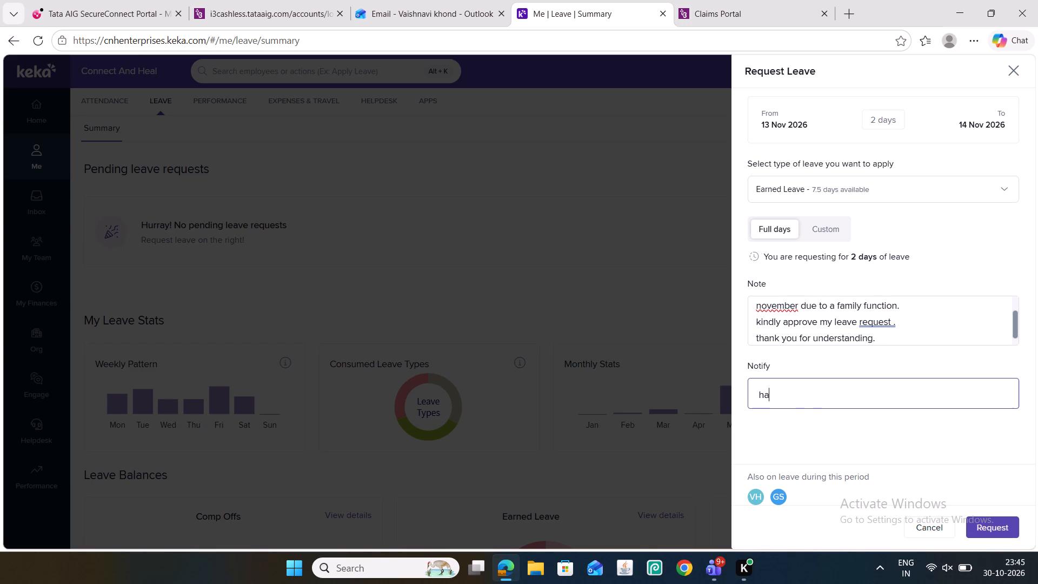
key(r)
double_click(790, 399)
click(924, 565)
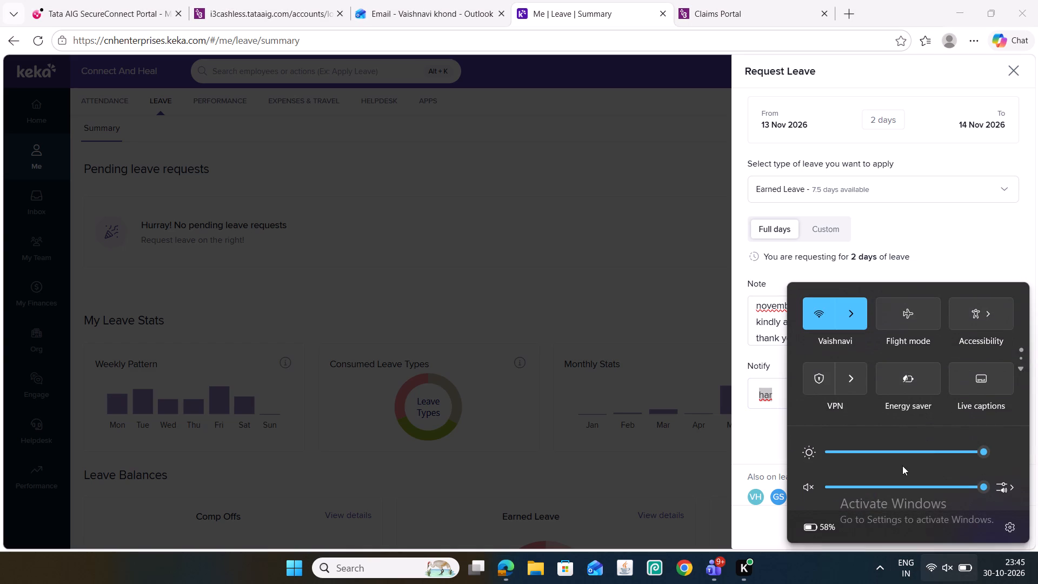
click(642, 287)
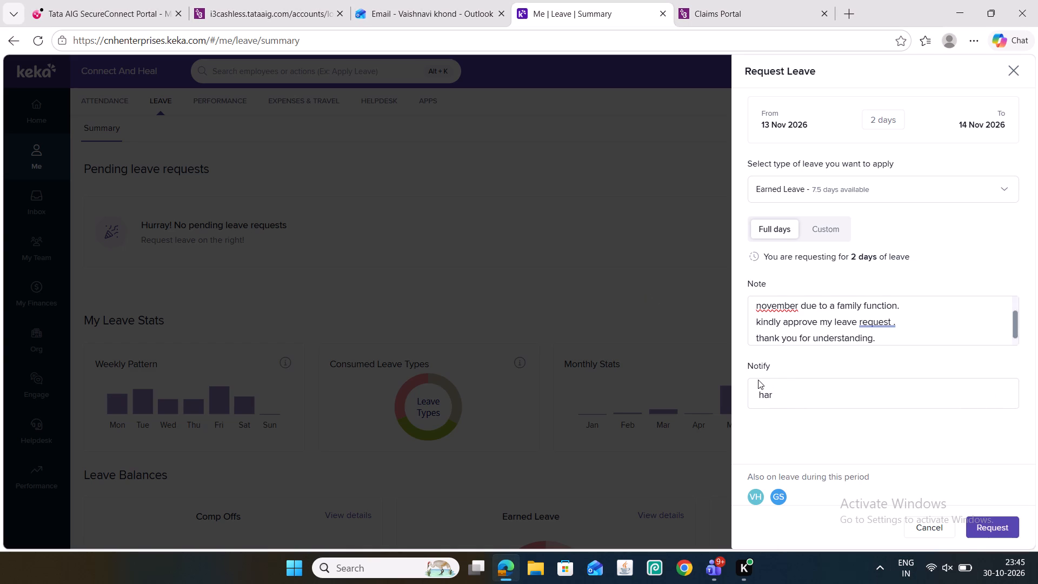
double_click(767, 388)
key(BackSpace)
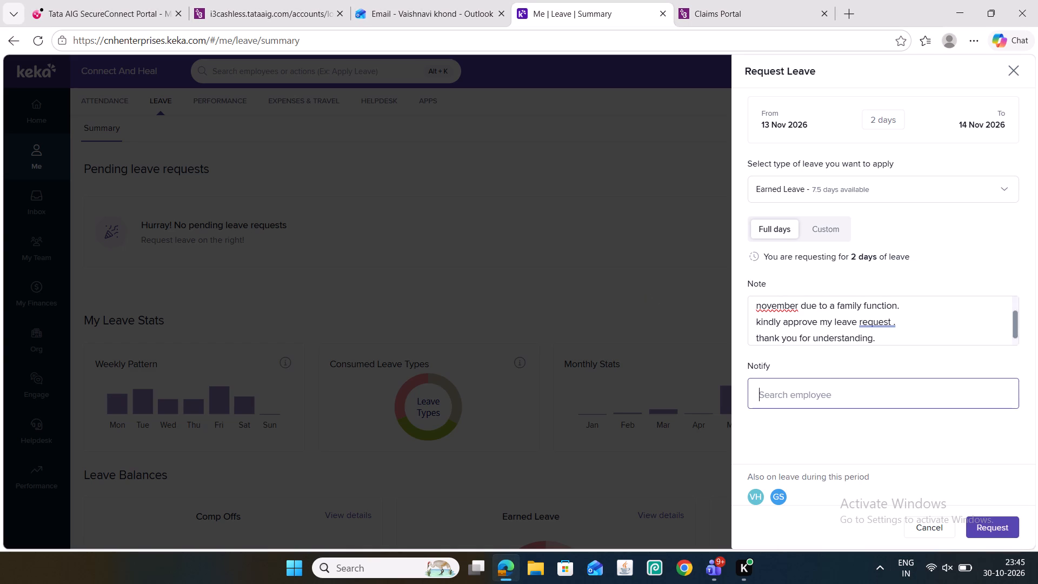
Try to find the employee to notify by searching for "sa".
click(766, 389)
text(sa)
Copy the full text of the leave note, from the request sentence through the closing thank-you line.
triple_click(787, 336)
triple_click(787, 336)
triple_click(787, 336)
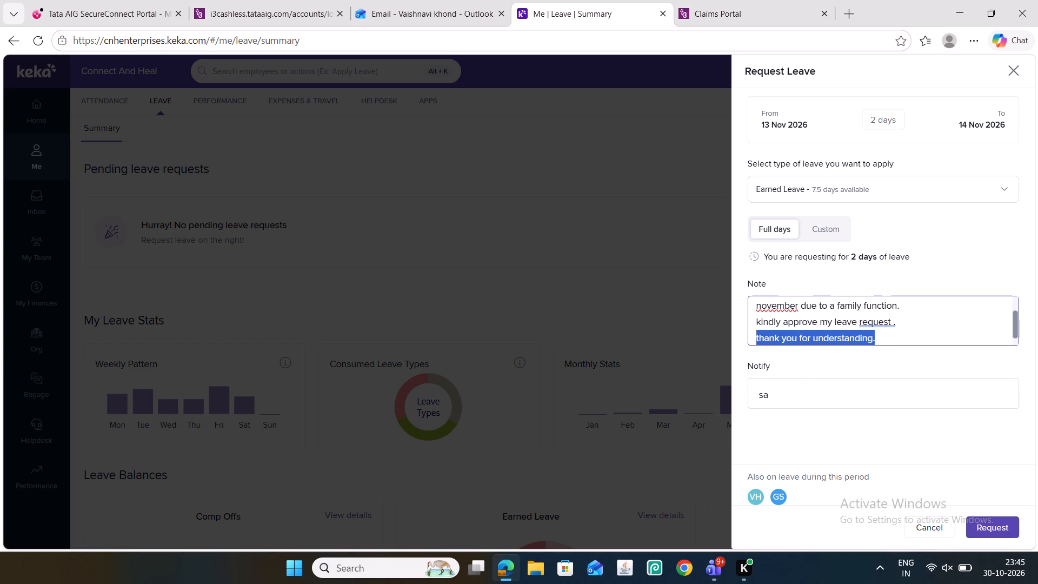
click(787, 336)
scroll(794, 320, up, 3)
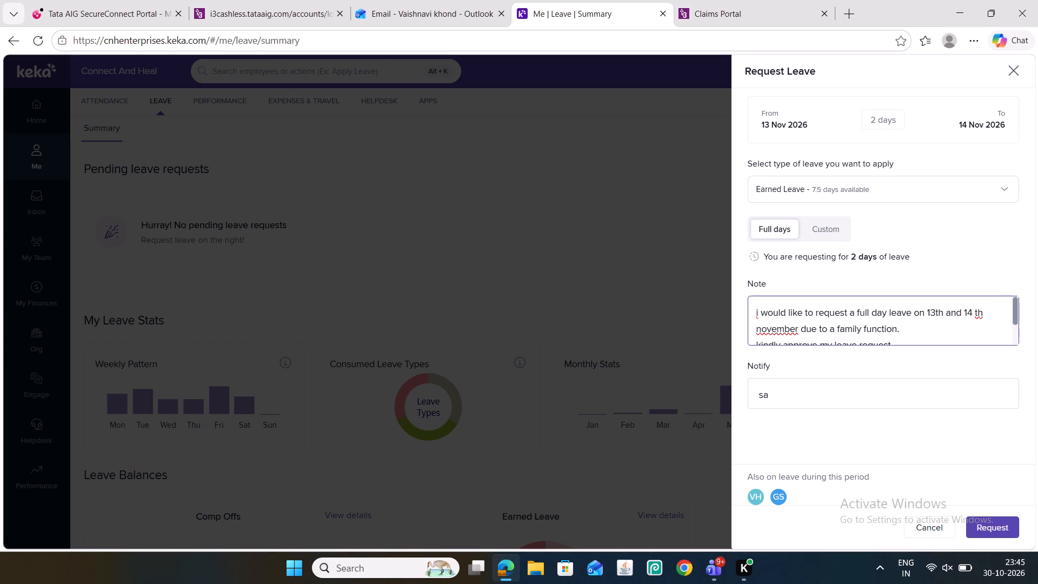
drag(755, 309, 879, 346)
key(ctrl+c)
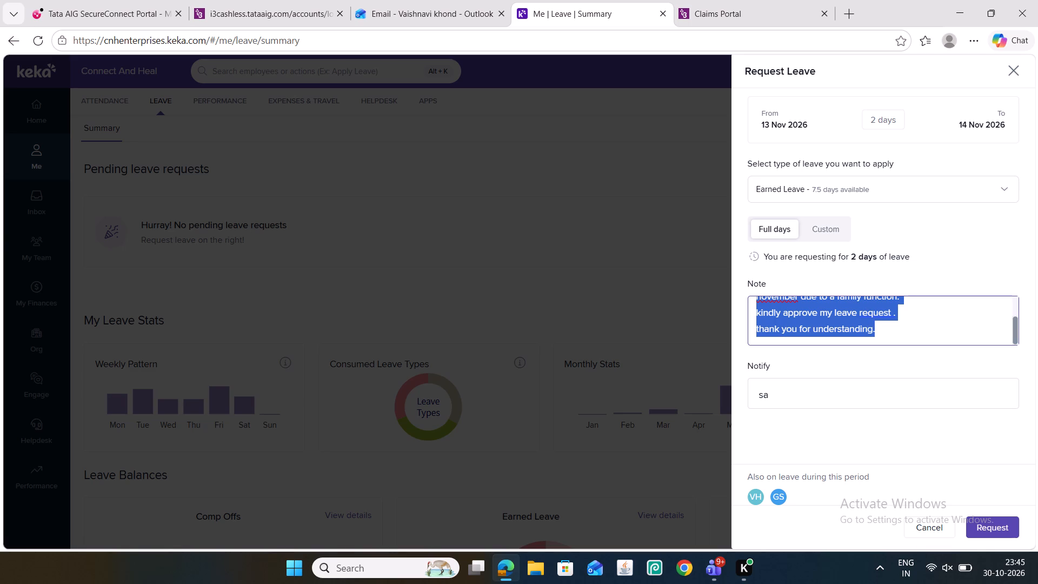
Close the unfinished leave request form without submitting it.
click(801, 404)
double_click(787, 396)
click(581, 278)
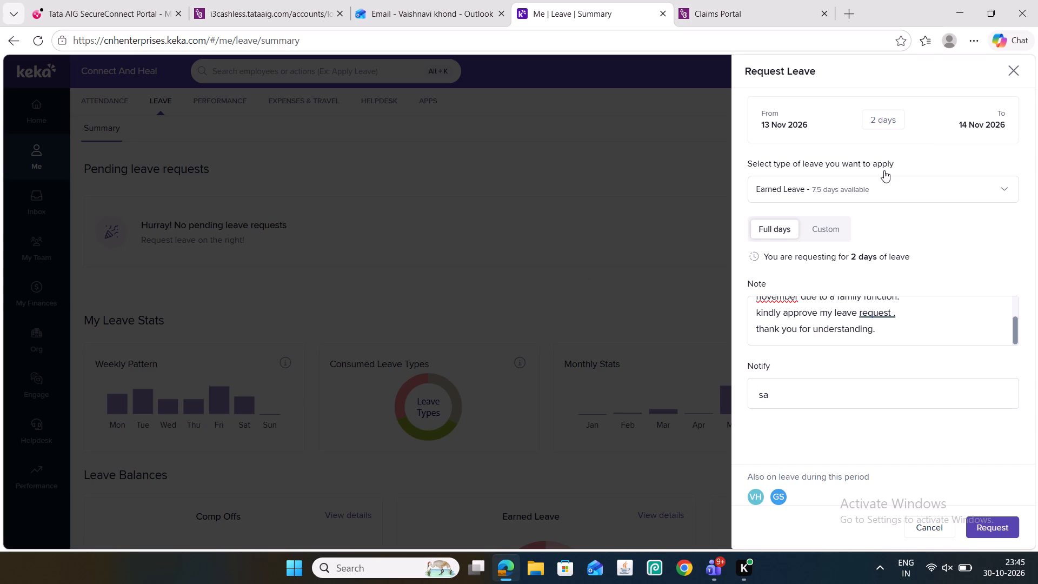
click(1010, 68)
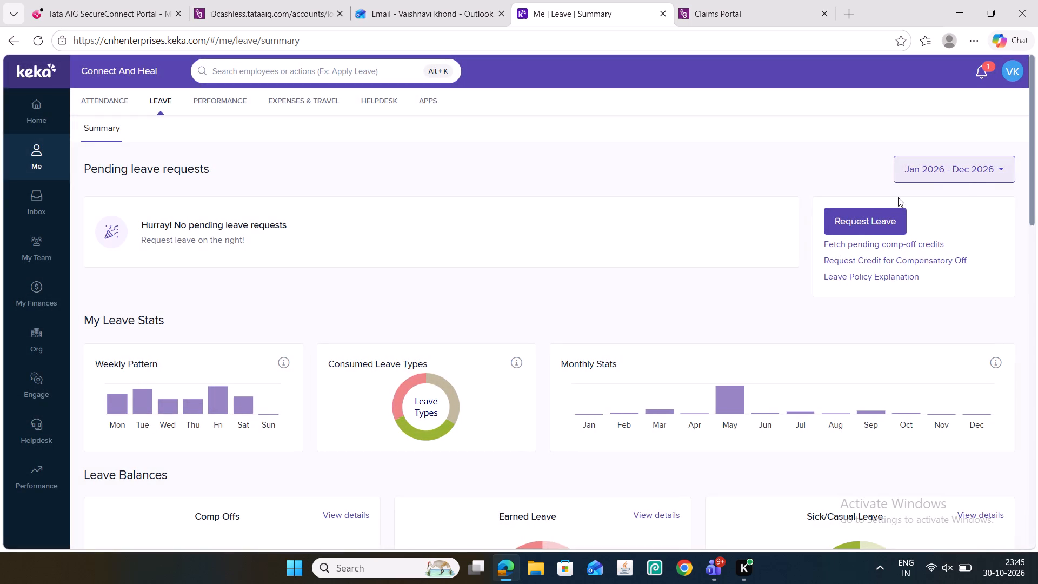
Start a new leave request and set its dates from 13 Oct 2026 to 14 Oct 2026.
click(860, 224)
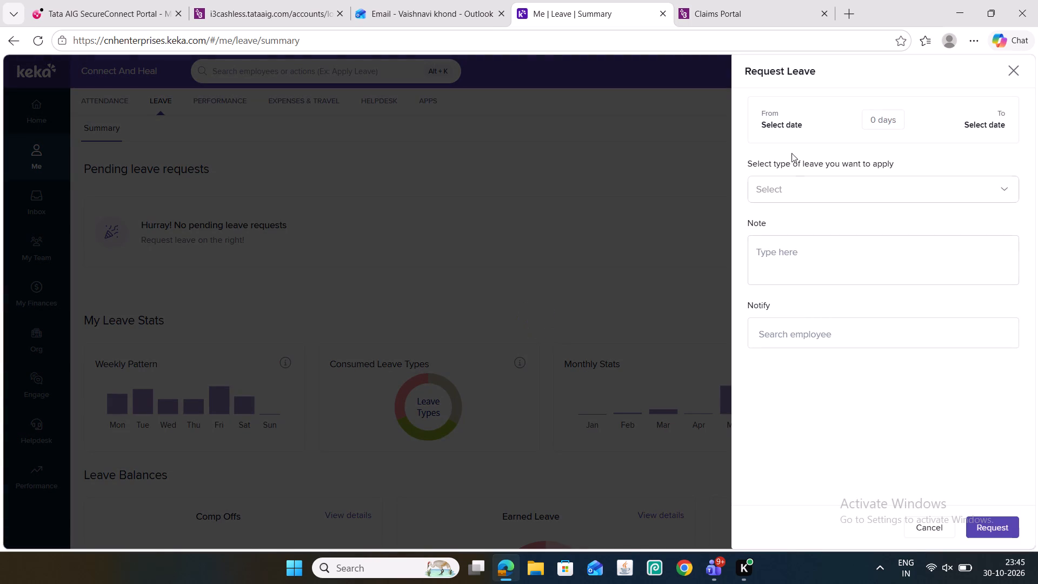
click(781, 125)
click(817, 269)
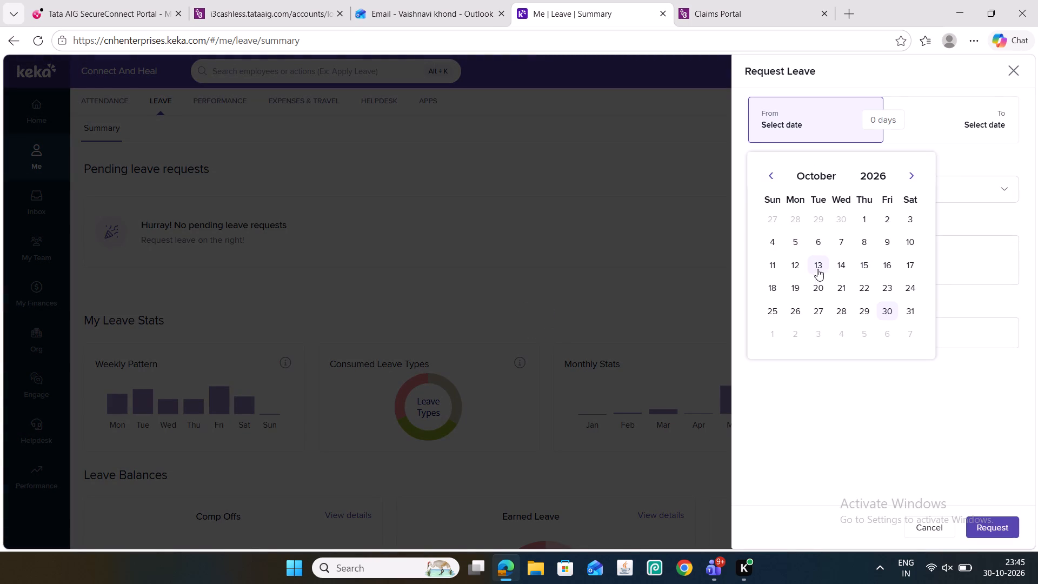
click(927, 264)
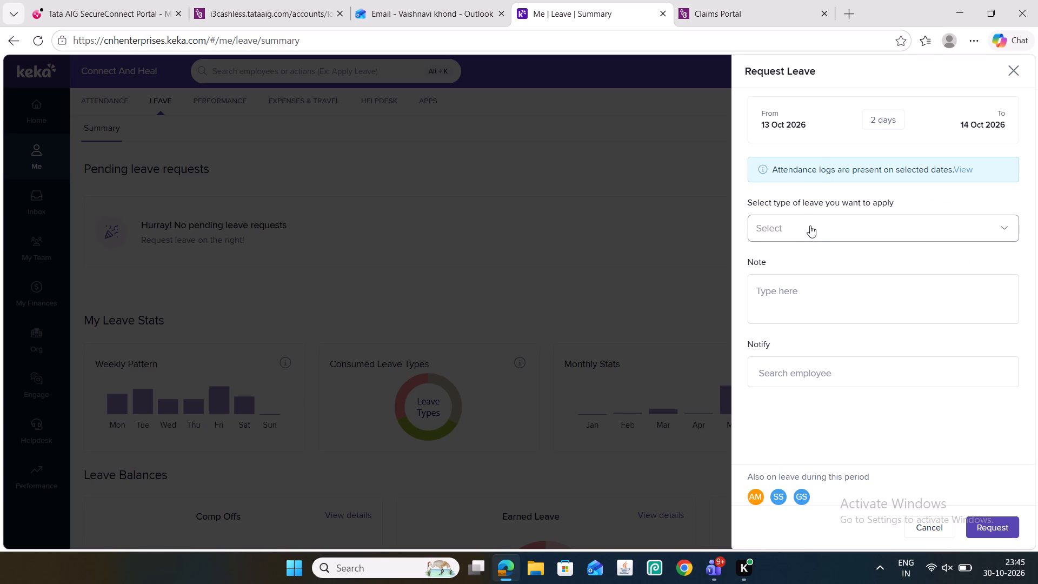
Search the employees to notify for "sayl" and add the matching Project Lead - Data Annotation.
click(794, 376)
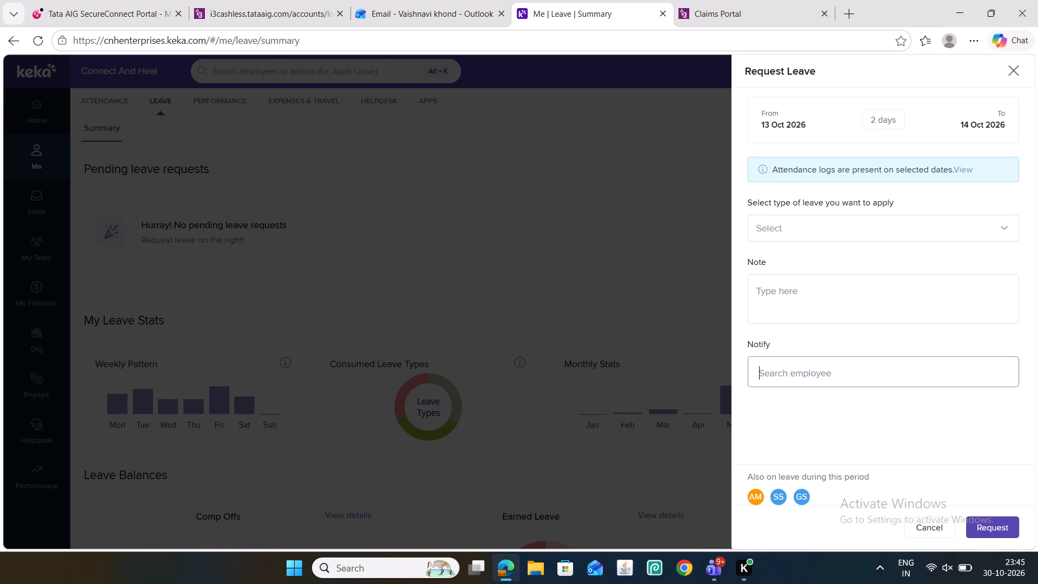
text(sa)
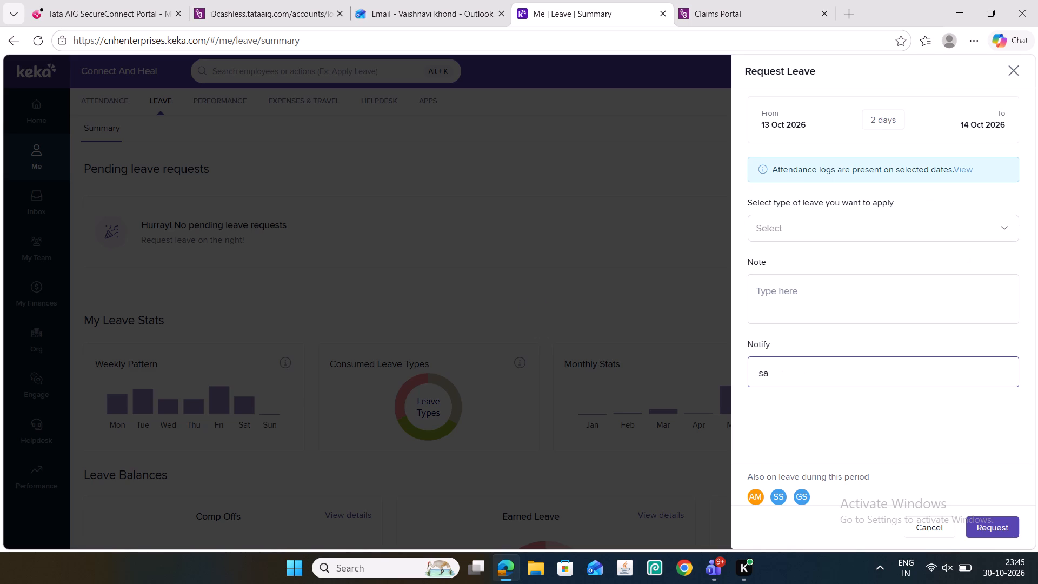
key(y)
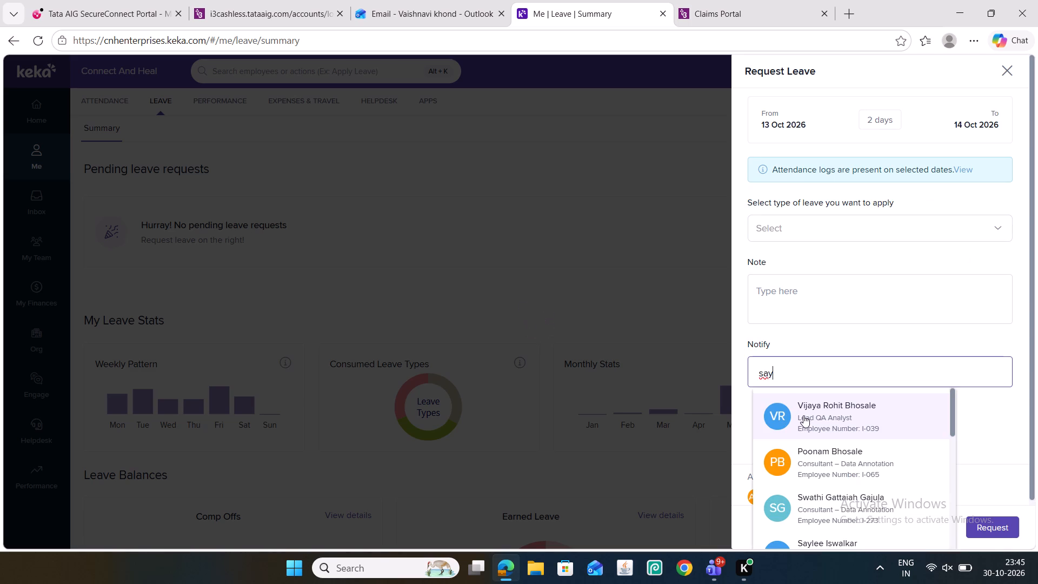
key(l)
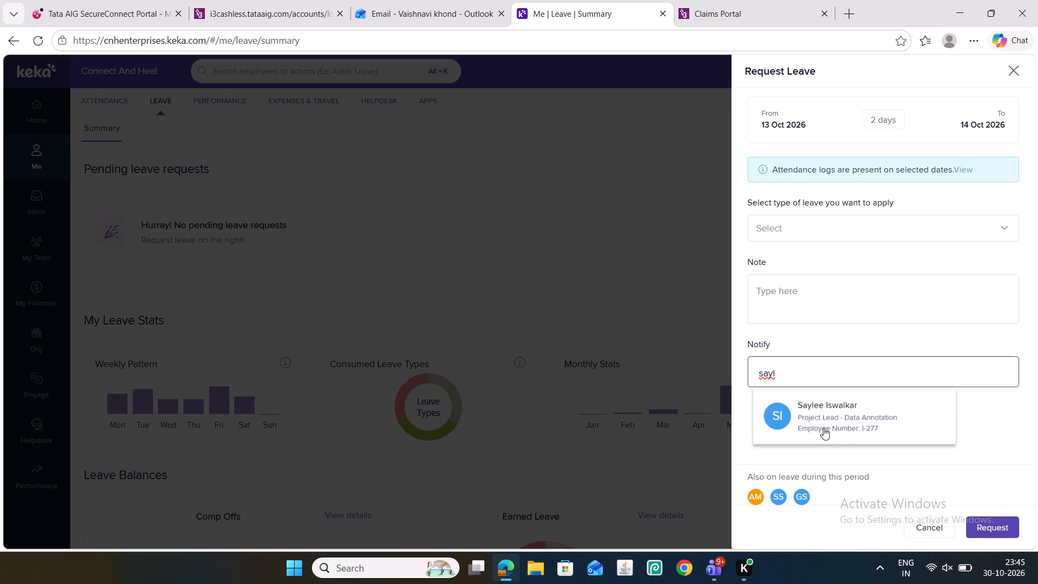
click(828, 413)
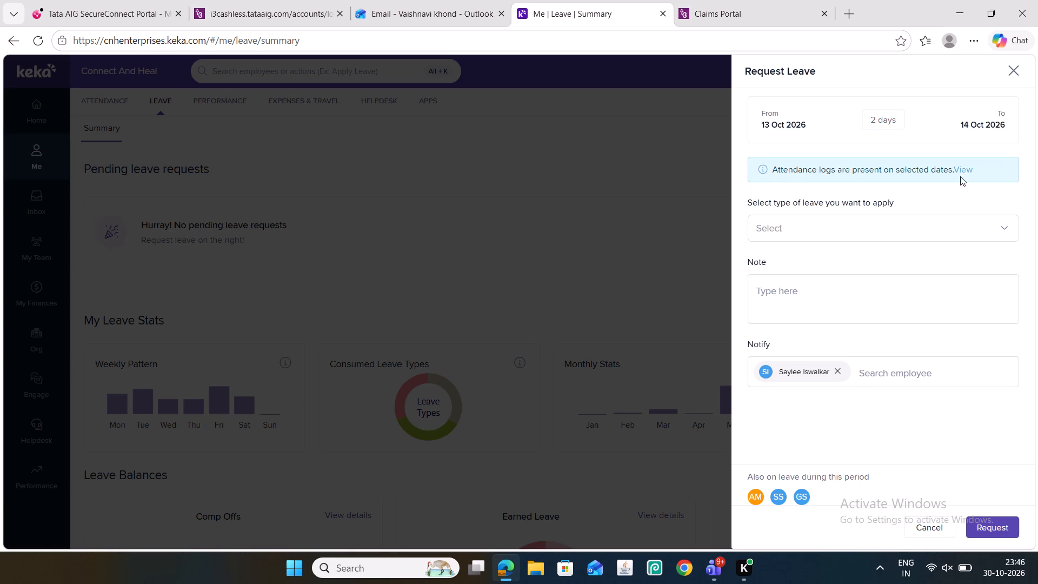
Change the leave dates to run from 13 Nov 2026 to 14 Nov 2026.
click(802, 127)
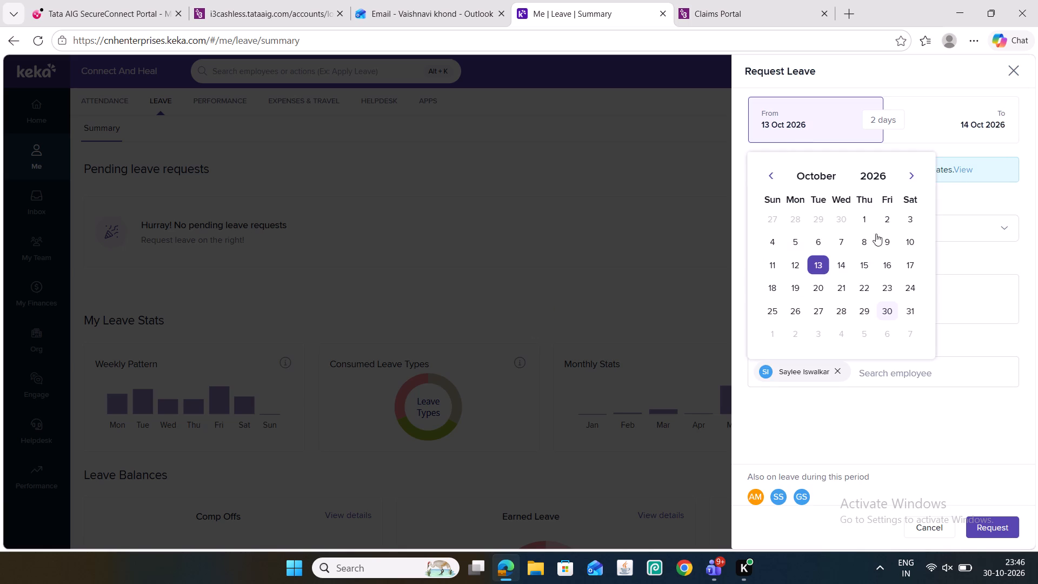
click(914, 174)
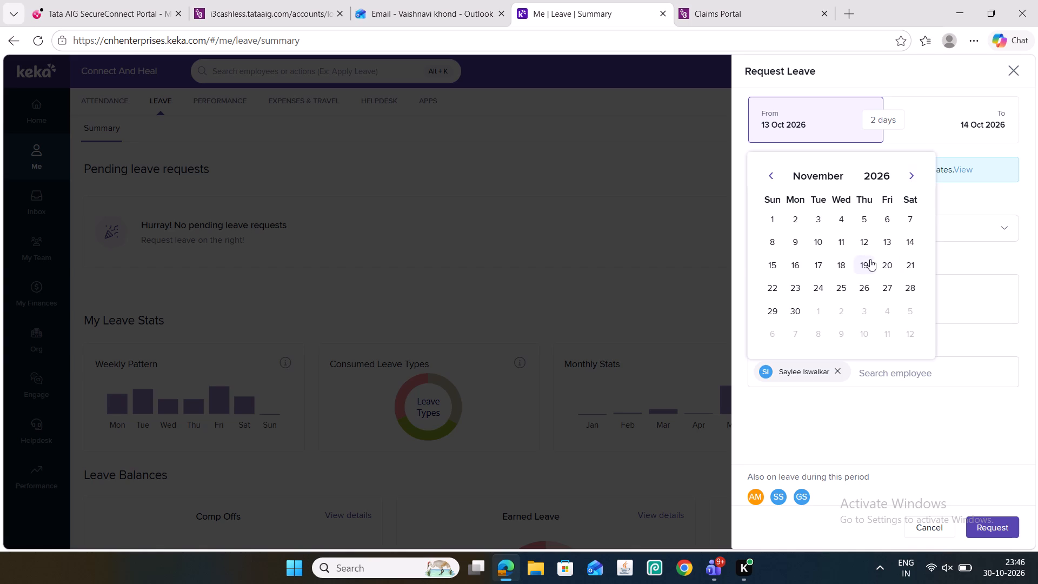
click(888, 238)
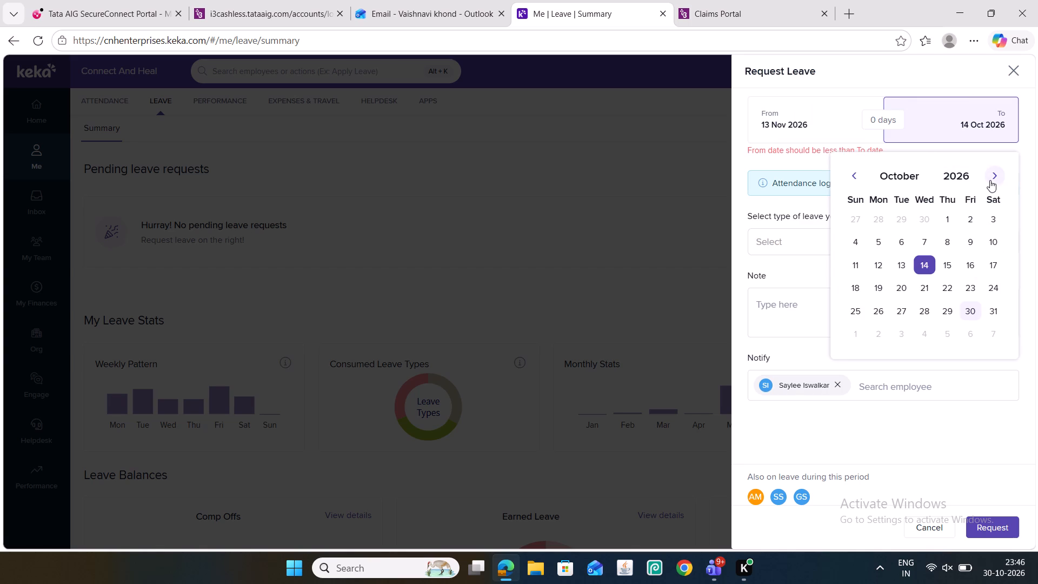
click(992, 180)
click(991, 240)
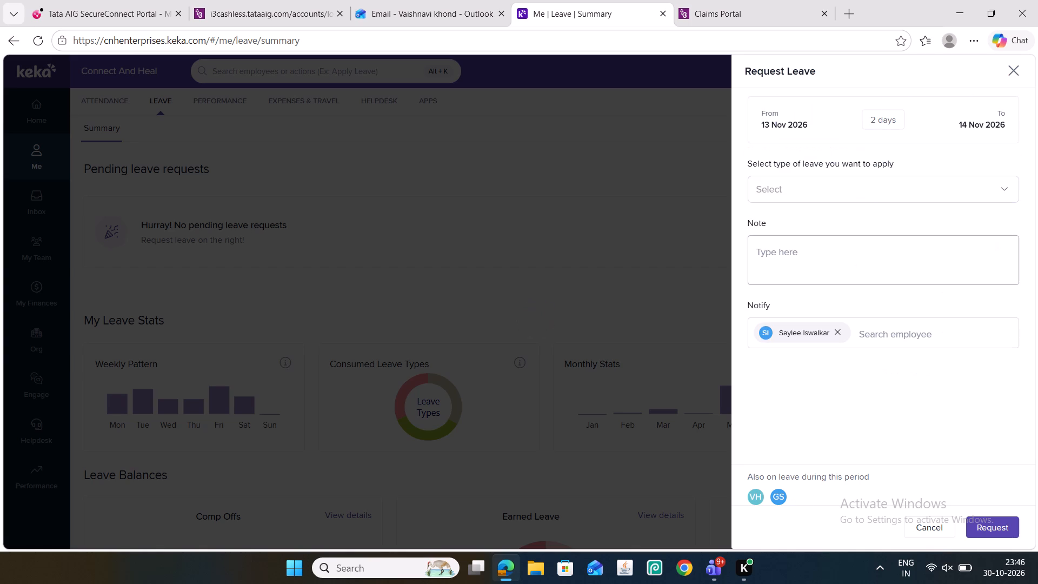
Paste the copied leave note into the request and choose Earned Leave as the leave type.
click(777, 253)
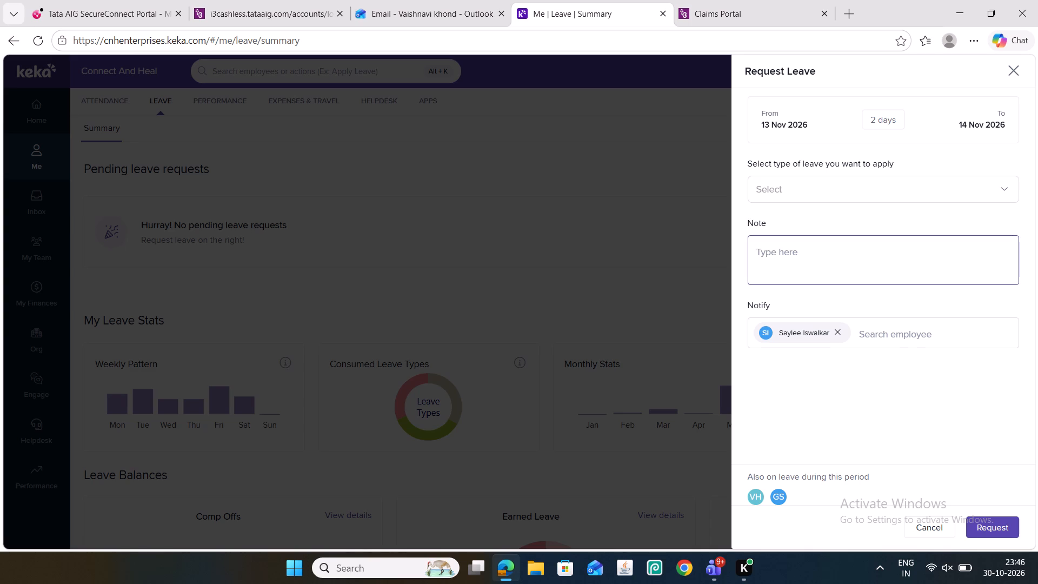
key(ctrl+v)
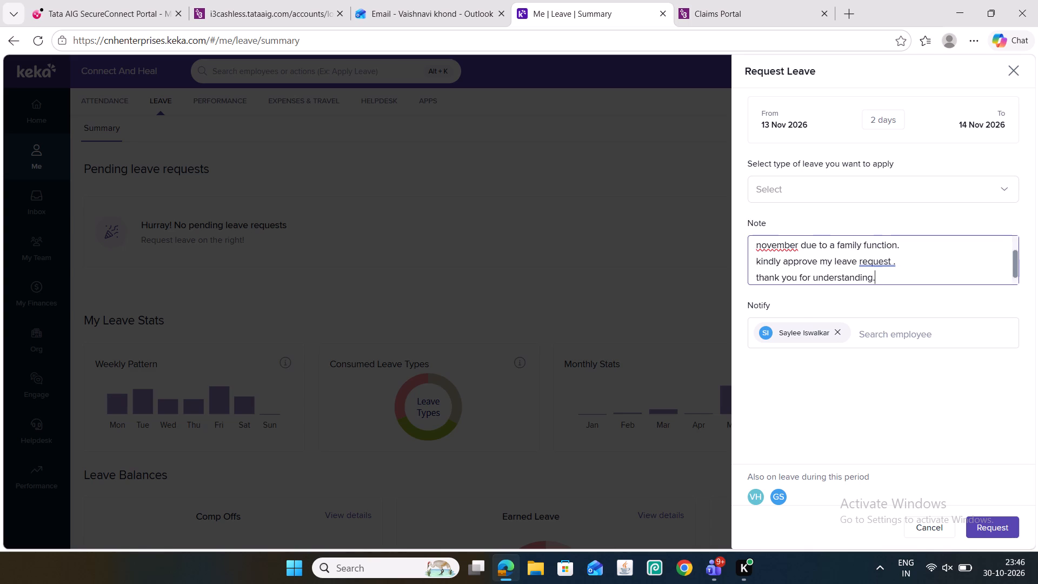
click(785, 185)
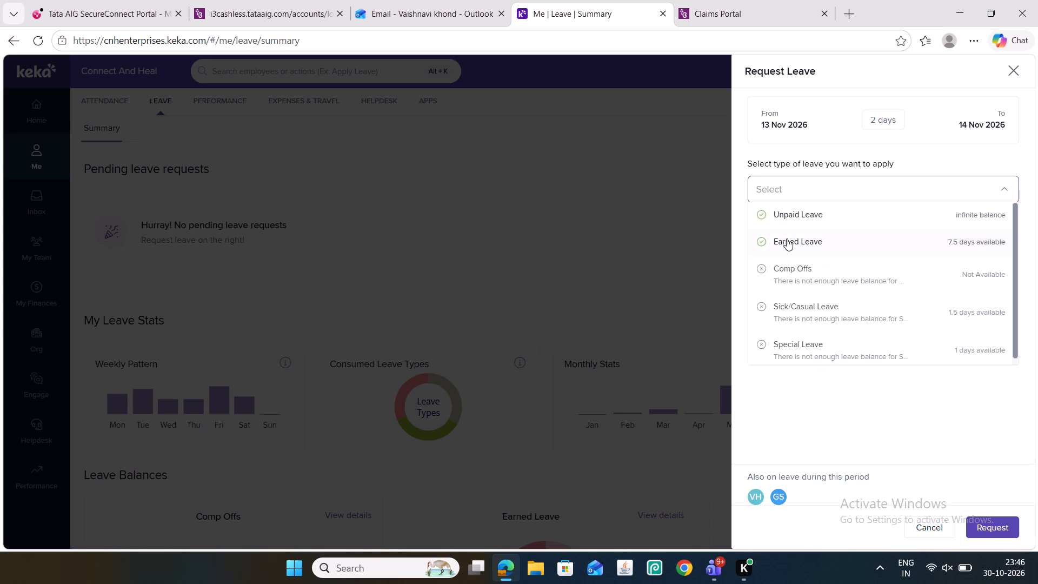
click(787, 238)
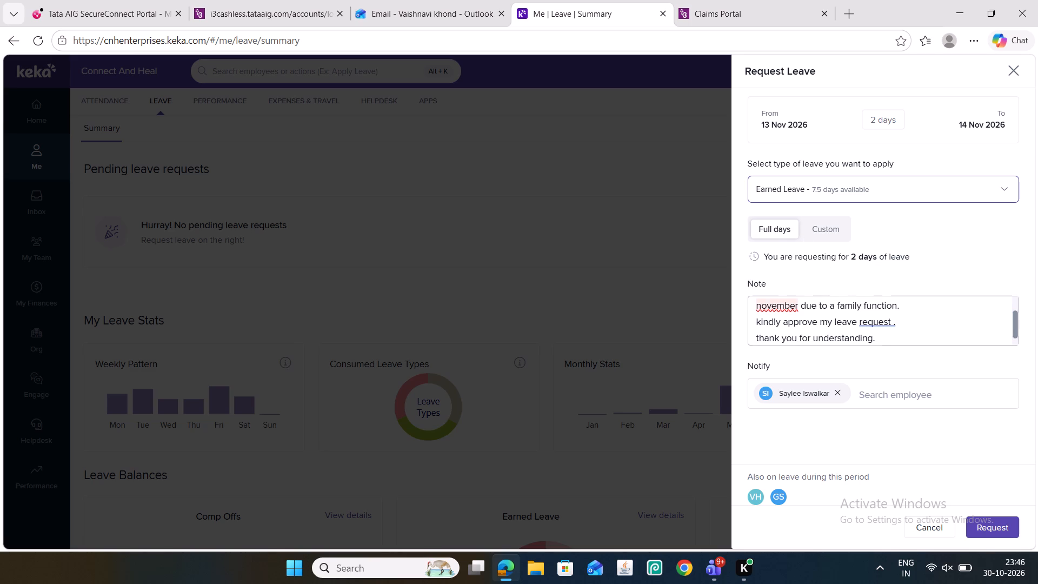
Review the pasted leave note from start to end and submit the leave request.
click(898, 331)
scroll(898, 331, up, 3)
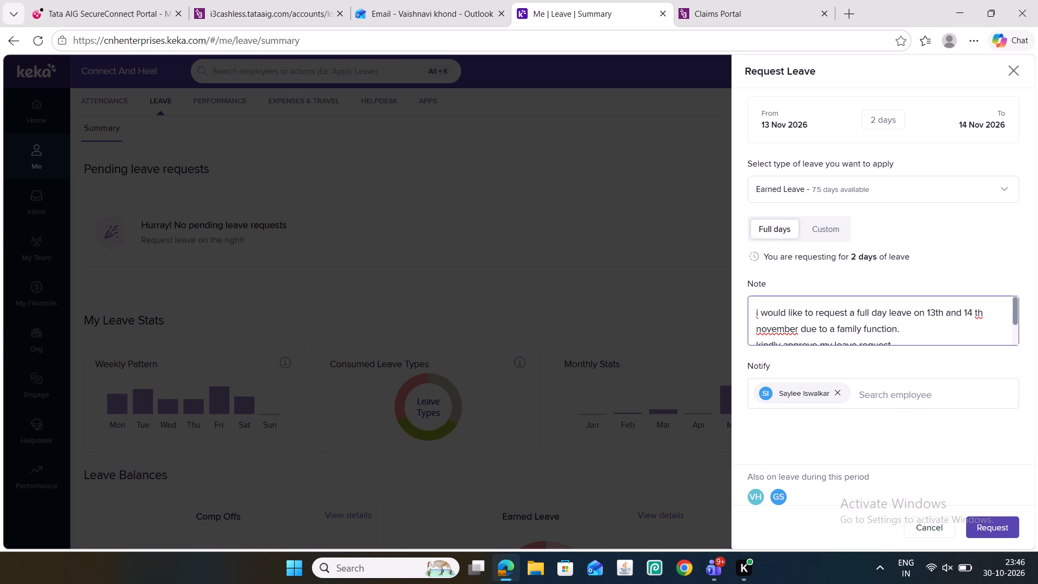
scroll(842, 321, down, 1)
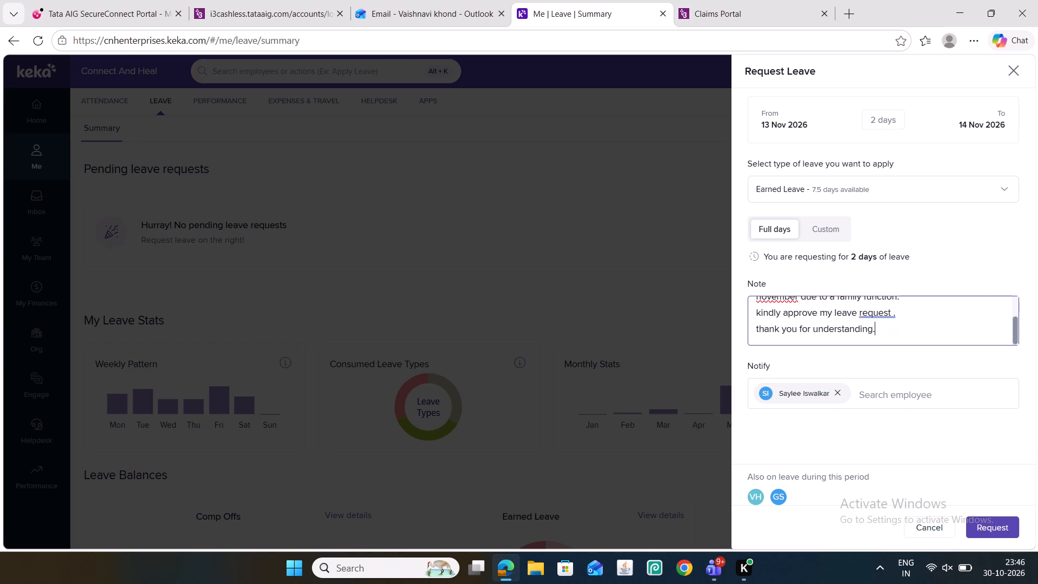
scroll(842, 321, down, 1)
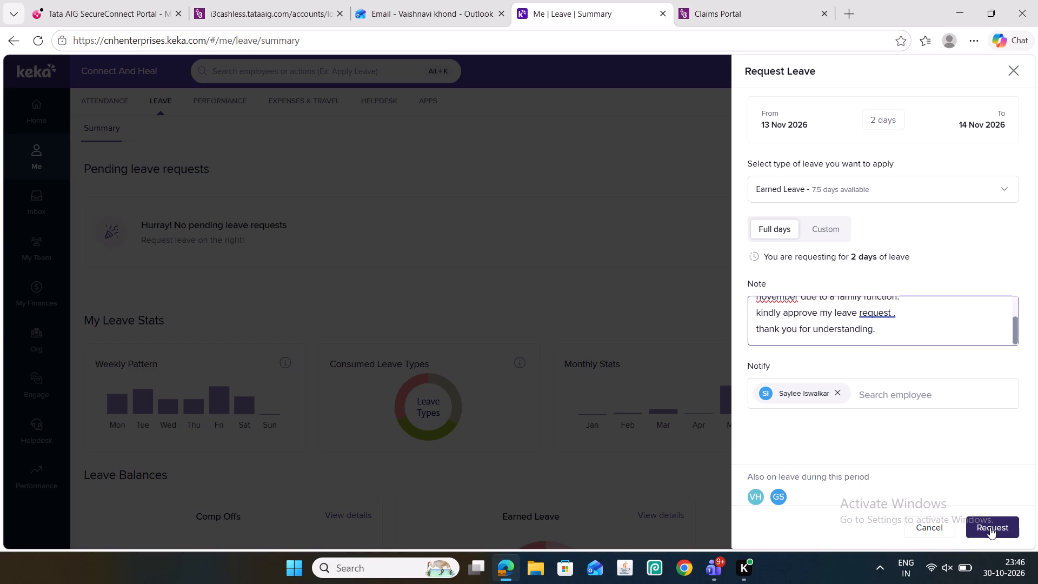
click(990, 527)
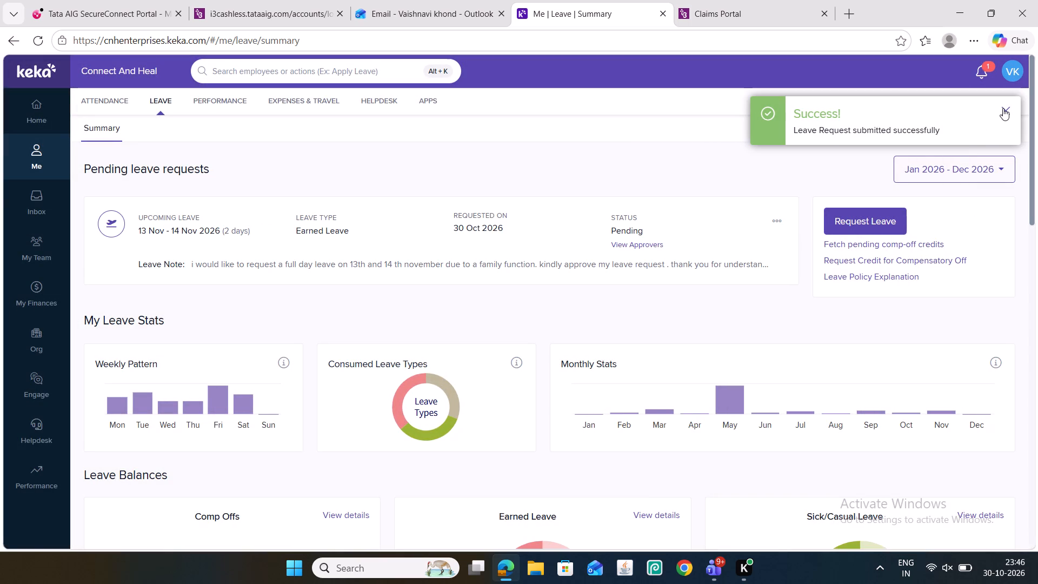
click(1003, 108)
Start another leave request for the single day 11 Nov 2026 with Earned Leave as its type.
click(877, 216)
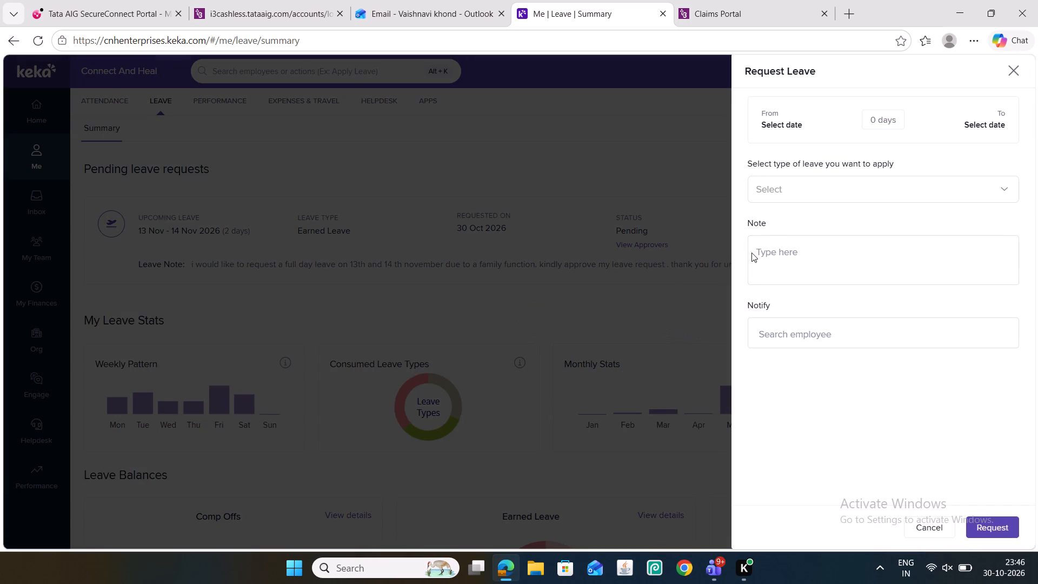
click(796, 124)
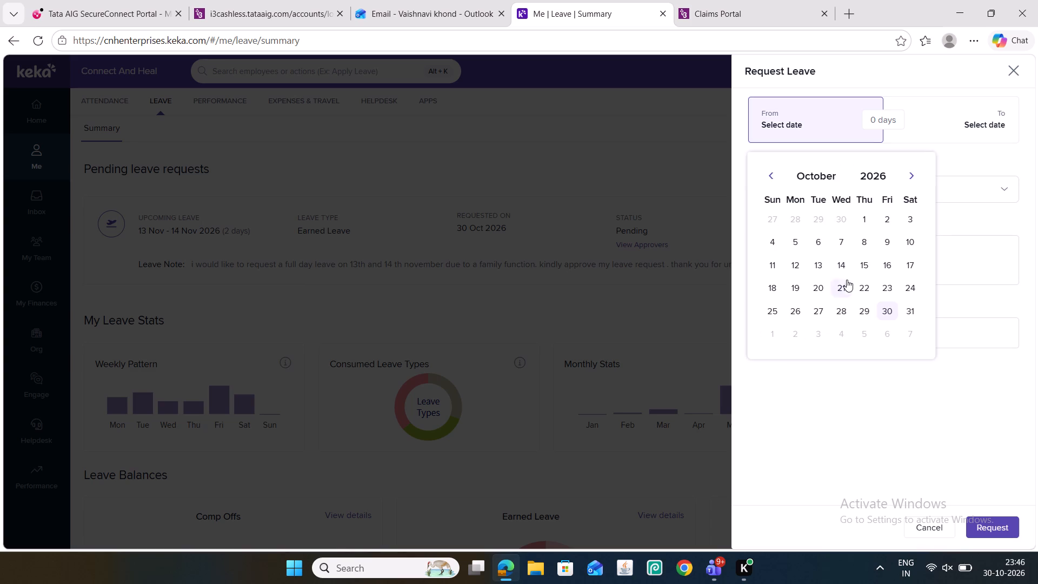
click(917, 176)
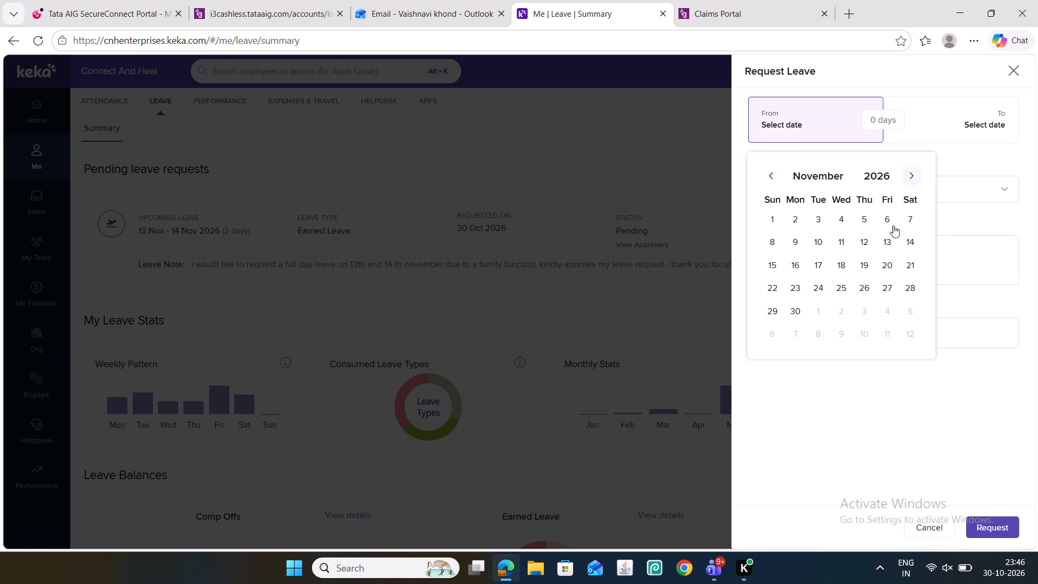
click(835, 240)
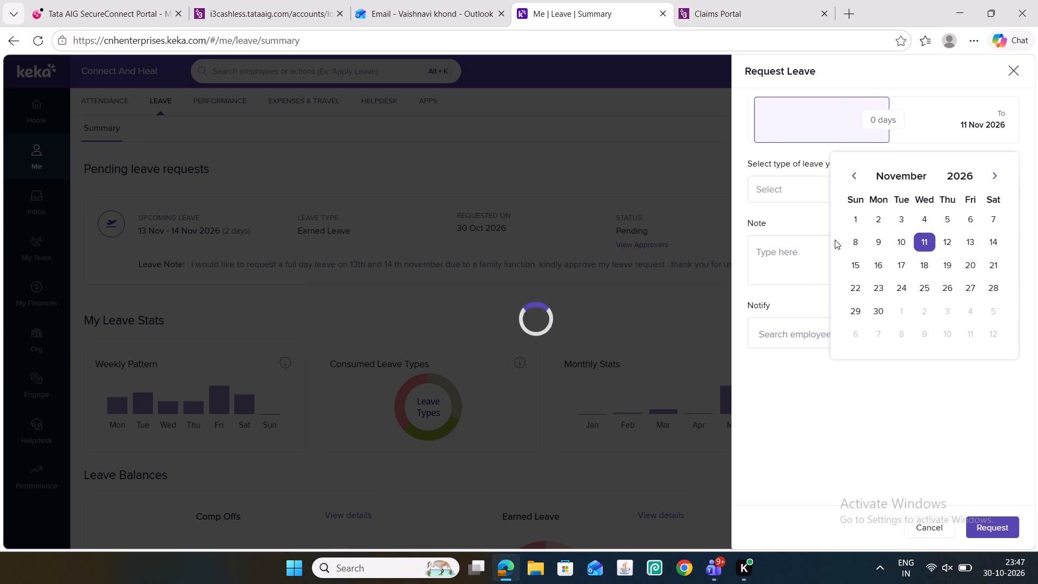
click(924, 239)
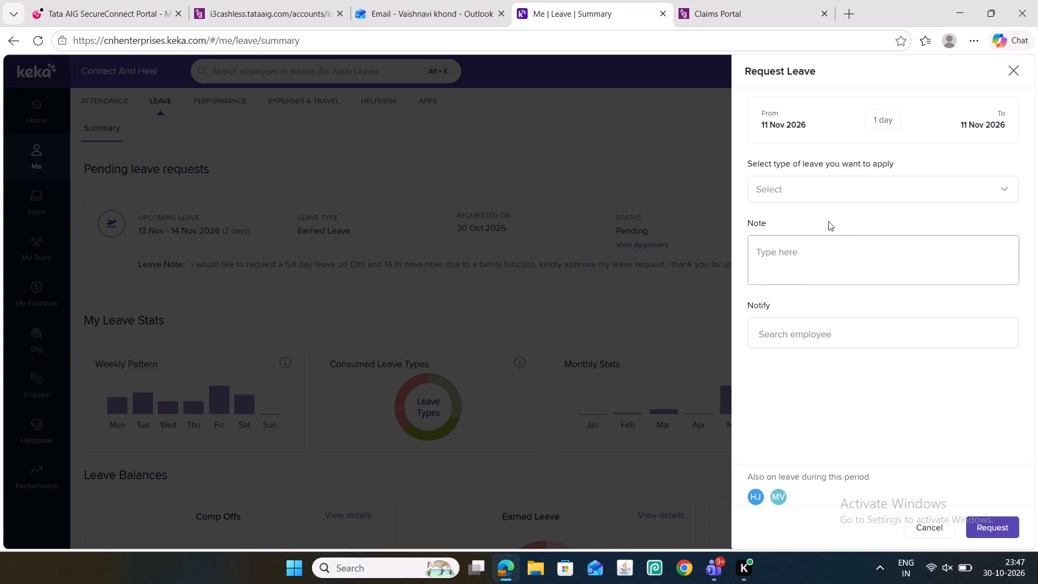
click(786, 194)
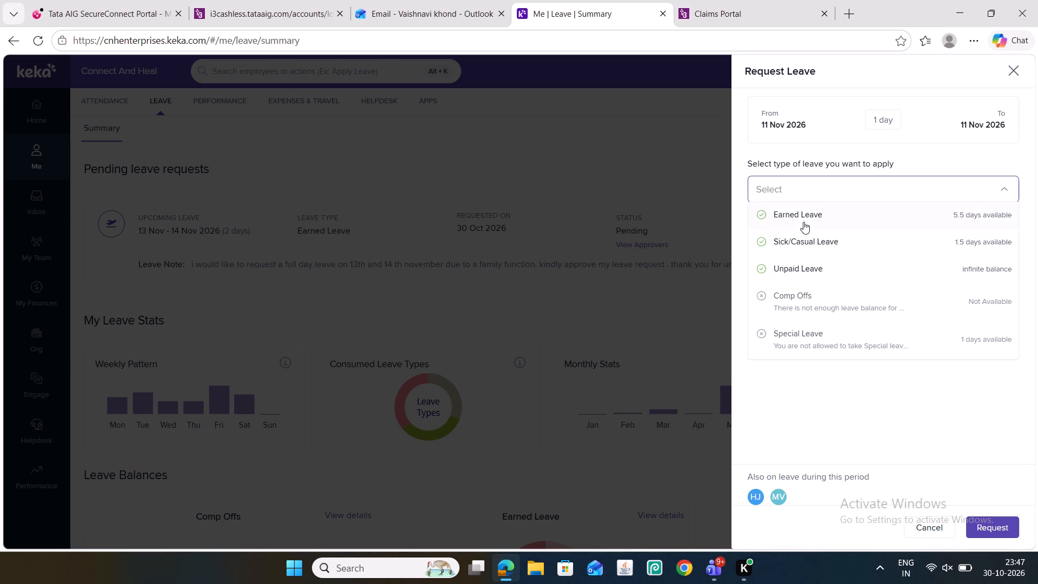
click(803, 219)
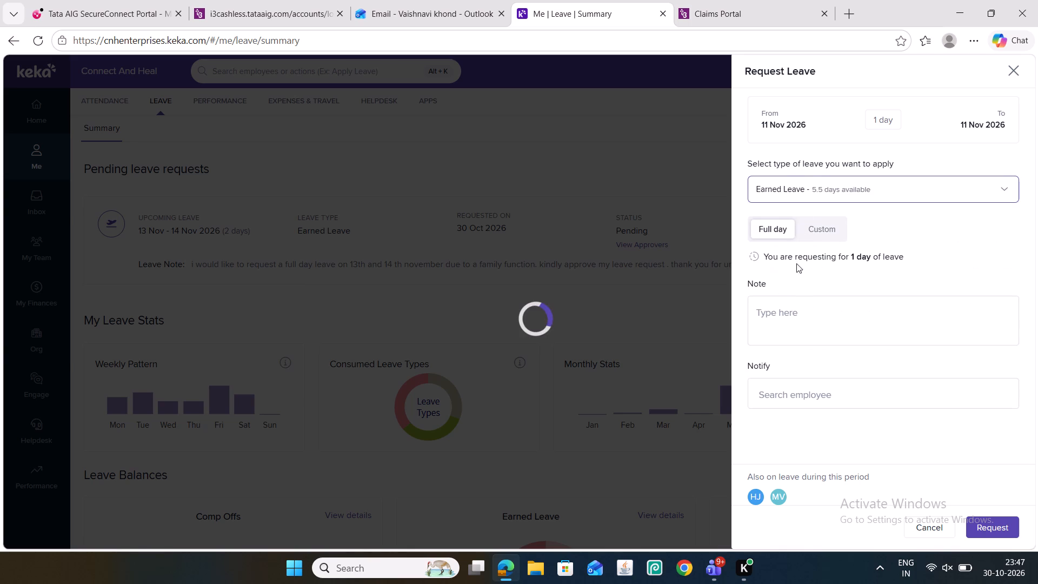
Switch the 11 Nov 2026 leave from full day to a custom duration, keeping First Half as the session.
click(813, 233)
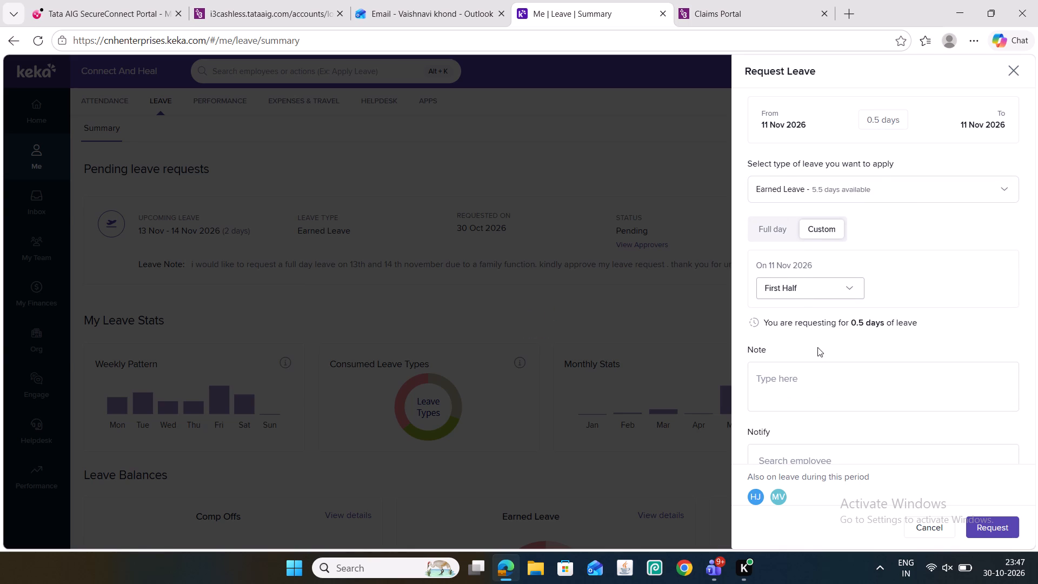
click(848, 289)
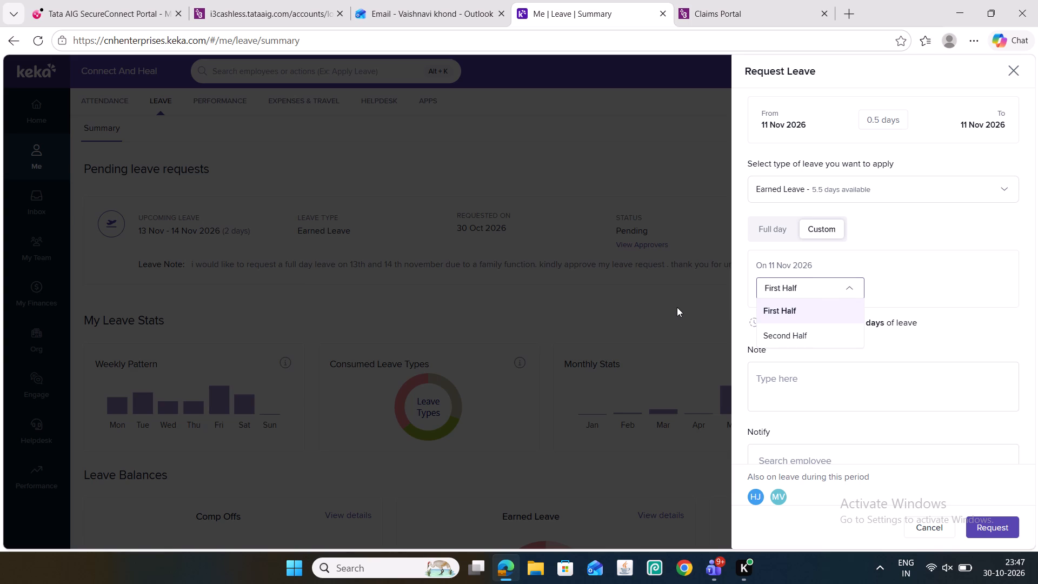
click(676, 307)
Begin the leave note with "i would like to request a half day leave on 11".
click(781, 377)
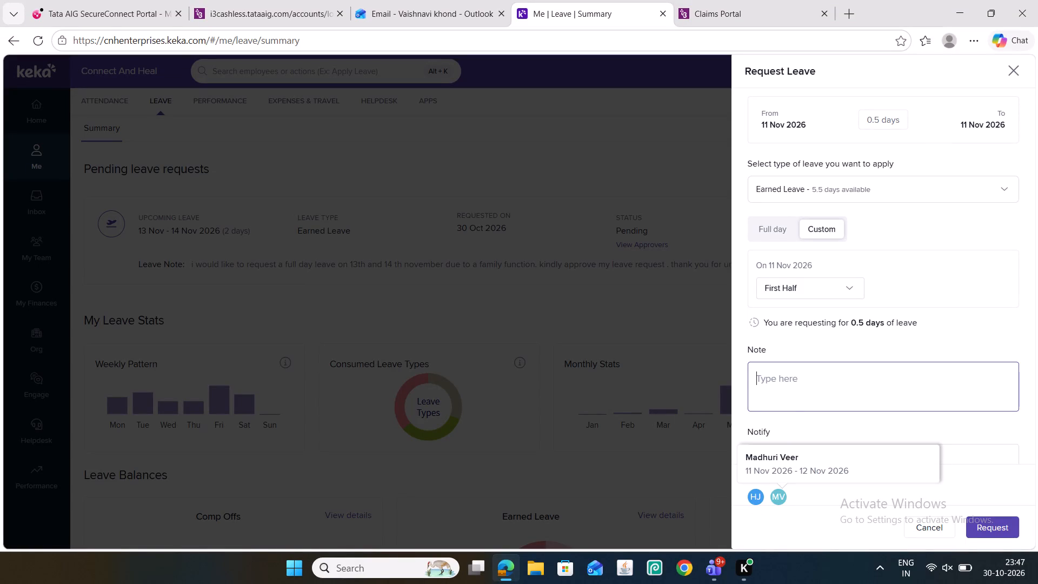
click(786, 382)
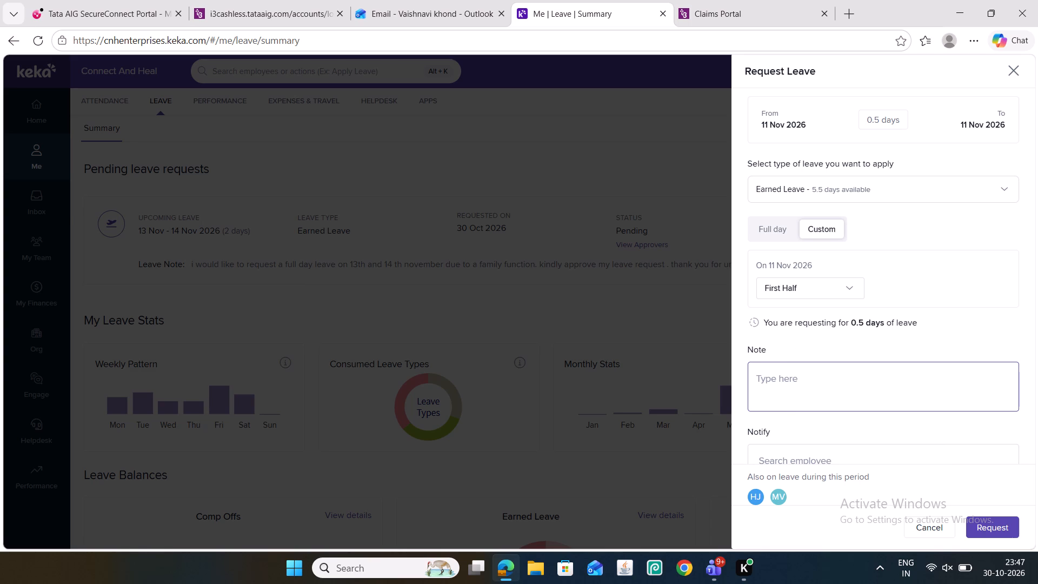
text(i would)
key(space)
text(like)
key(space)
text(to)
key(space)
text(request)
key(space)
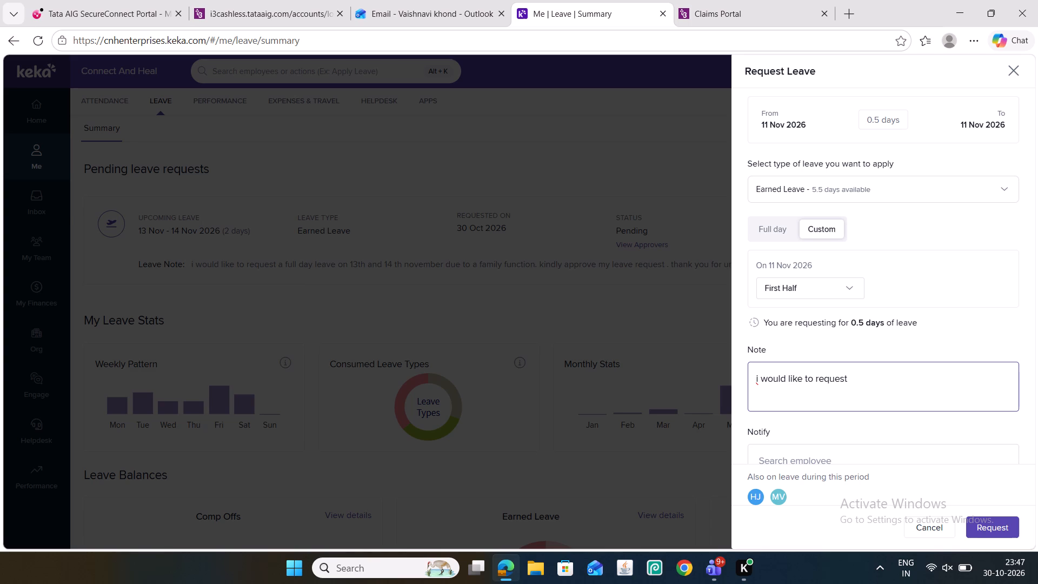
key(a)
key(space)
text(half day)
key(space)
text(leave)
key(space)
text(on 11)
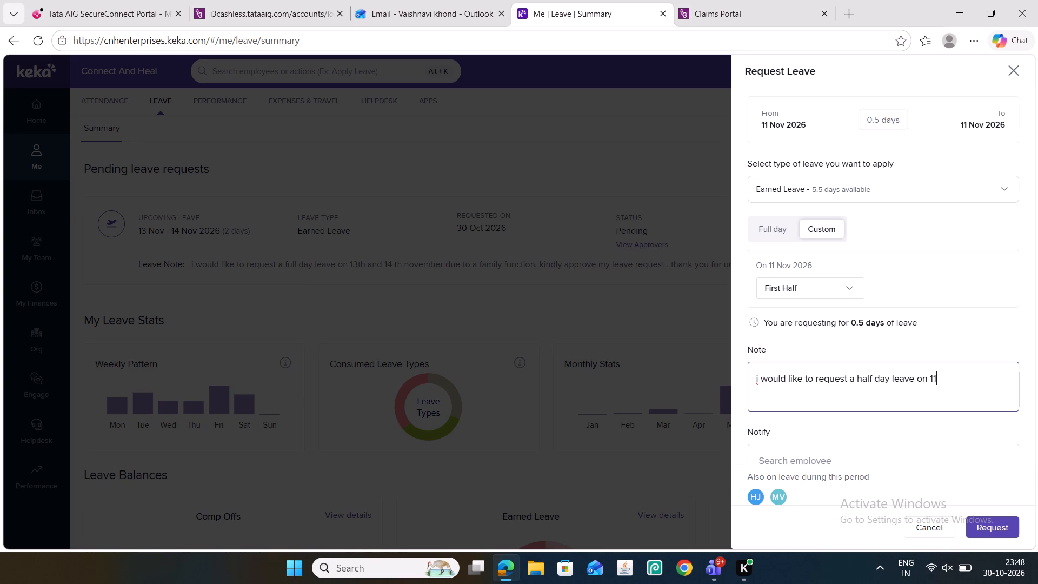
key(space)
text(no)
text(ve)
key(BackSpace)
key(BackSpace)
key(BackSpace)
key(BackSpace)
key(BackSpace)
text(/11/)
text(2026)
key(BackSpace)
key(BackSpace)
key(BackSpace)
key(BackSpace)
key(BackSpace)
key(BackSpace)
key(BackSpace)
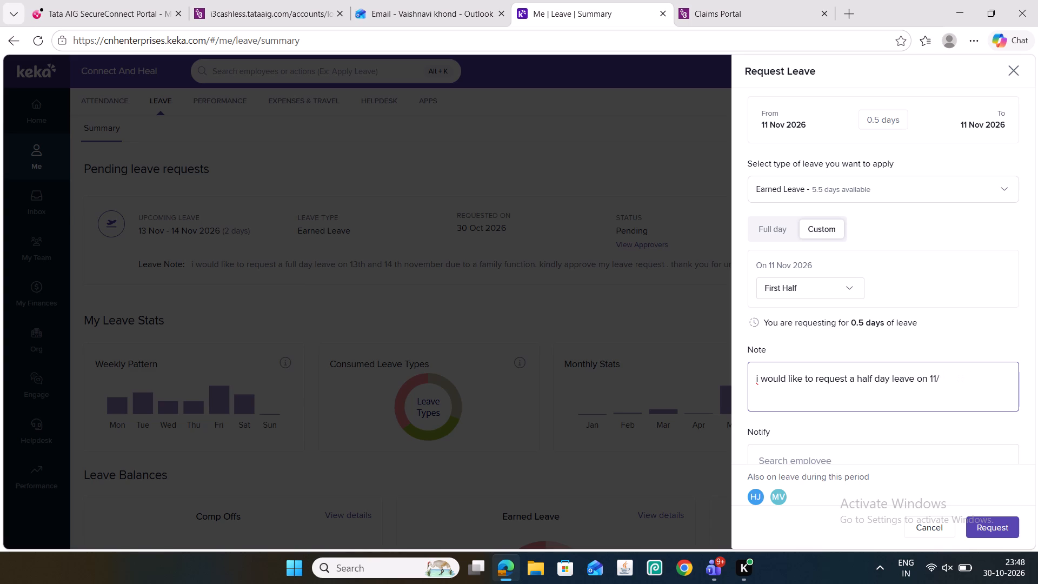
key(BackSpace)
Complete the note's first sentence with "nov for bhaubij." after the day number 11.
key(space)
text(nov)
key(space)
text(for)
key(space)
text(bh)
text(aubij)
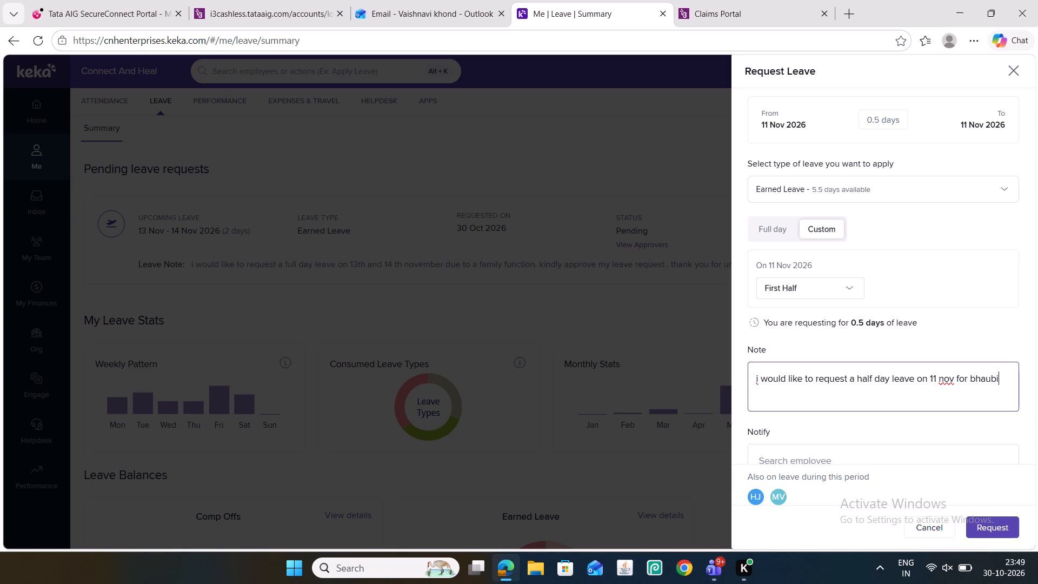
key(space)
key(BackSpace)
key(period)
Add two more lines to the note: "kindly approv my leave request." and "thank you for understanding.".
click(776, 403)
click(766, 395)
click(1004, 384)
key(Return)
text(kindly approv)
key(space)
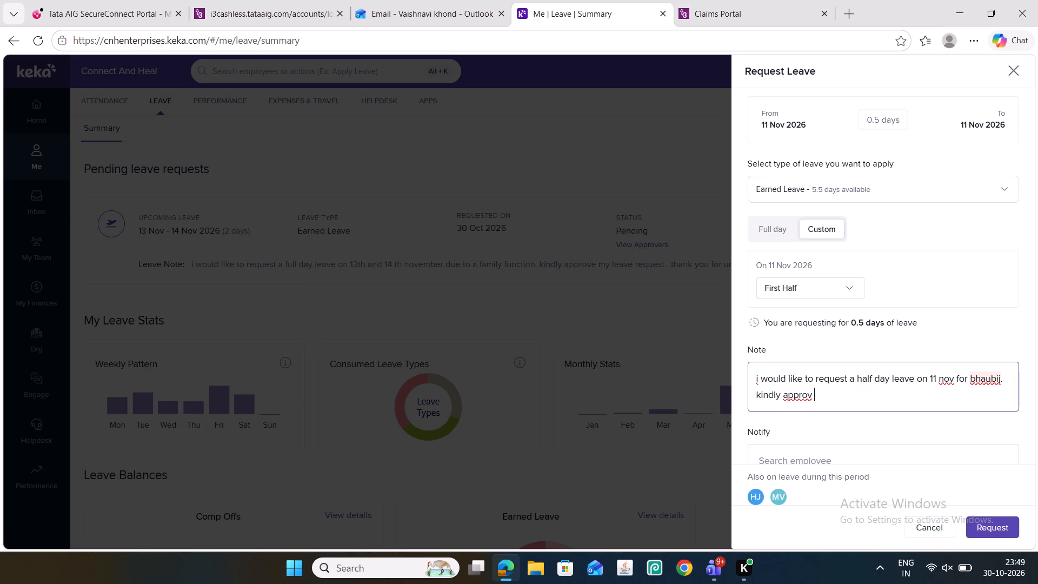
text(my)
key(space)
text(leave request)
key(period)
key(Return)
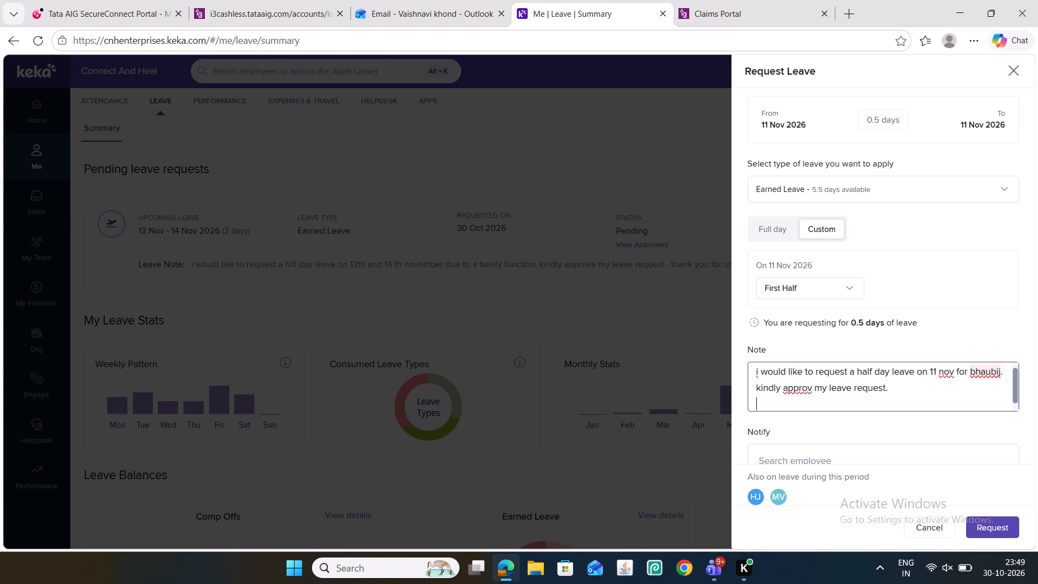
text(thank you for understanding)
key(period)
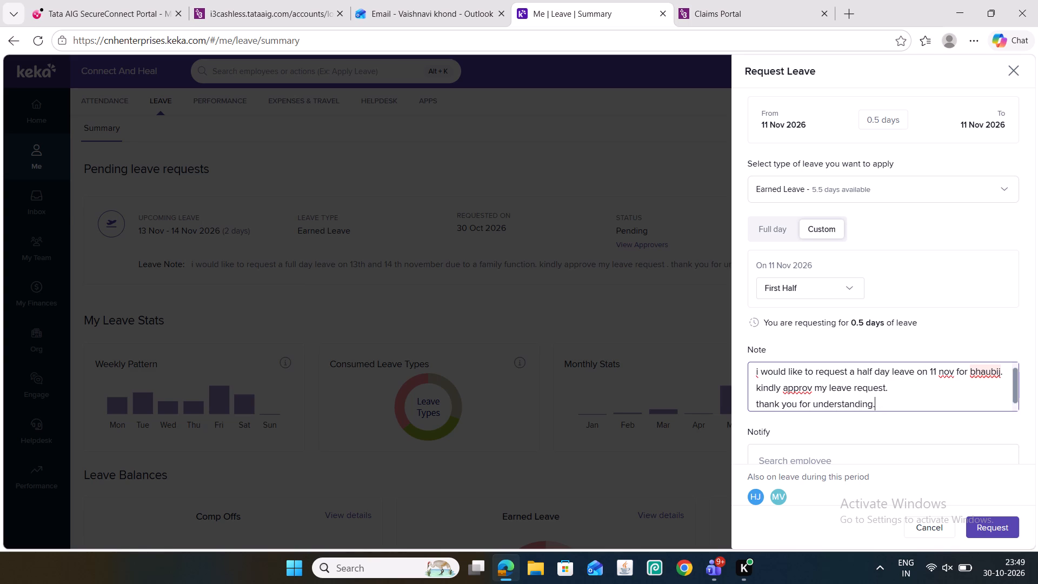
Search the employees to notify for "sayl", add the matching colleague, and look over the leave note.
click(853, 456)
key(s)
key(a)
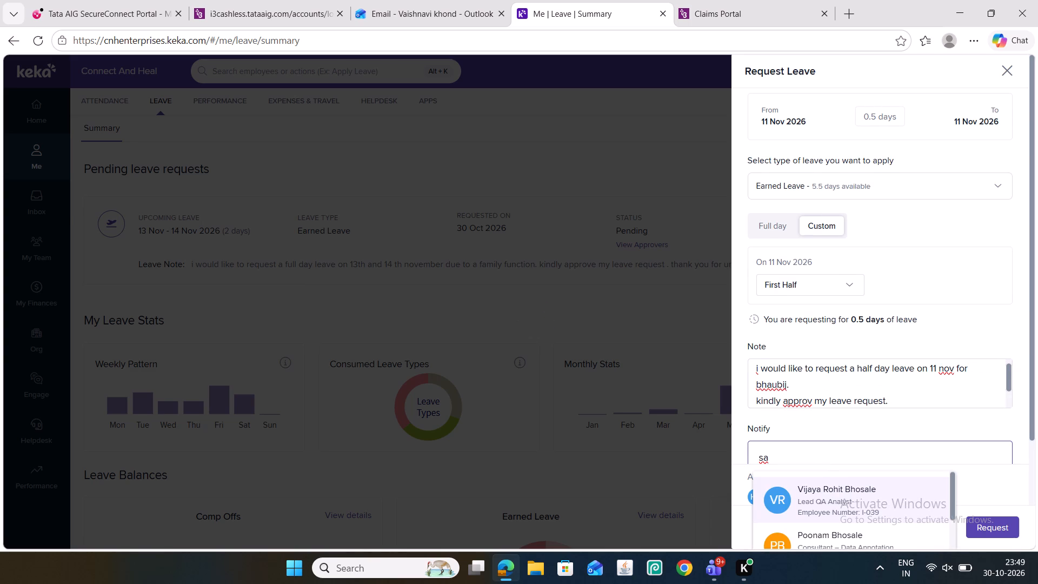
text(yl)
scroll(822, 447, down, 2)
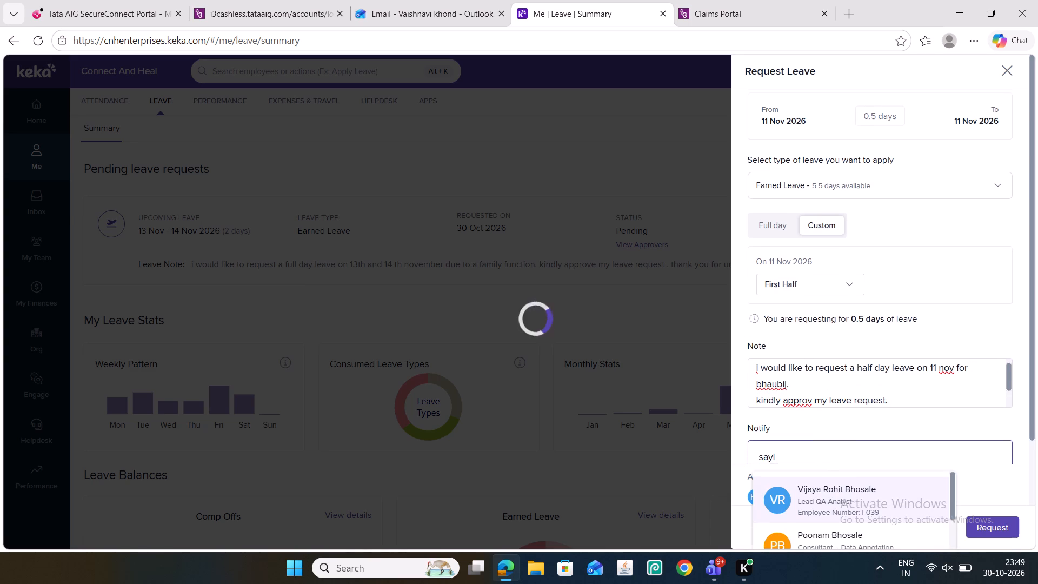
click(827, 459)
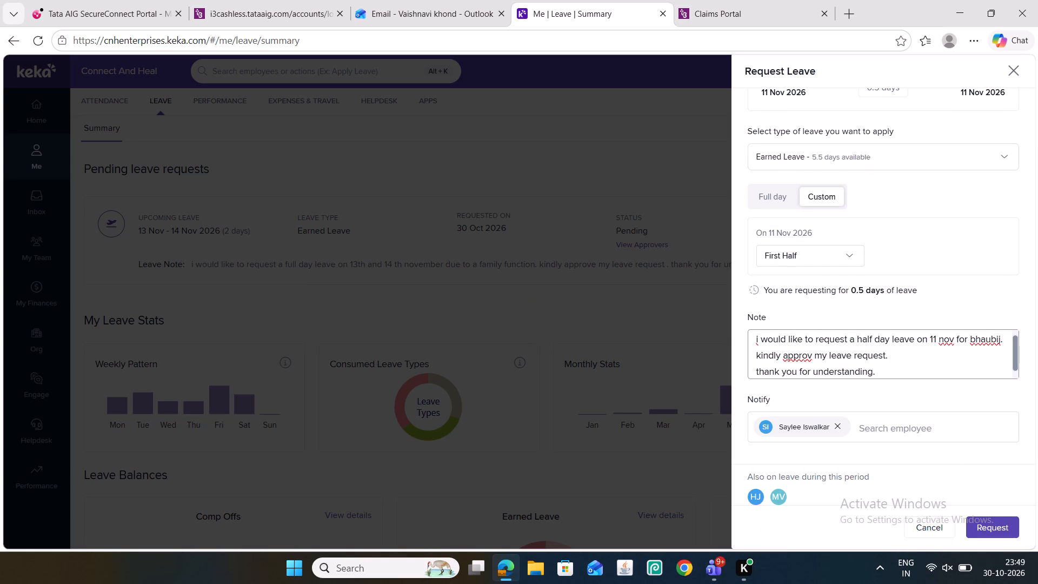
scroll(866, 357, up, 1)
scroll(866, 359, down, 1)
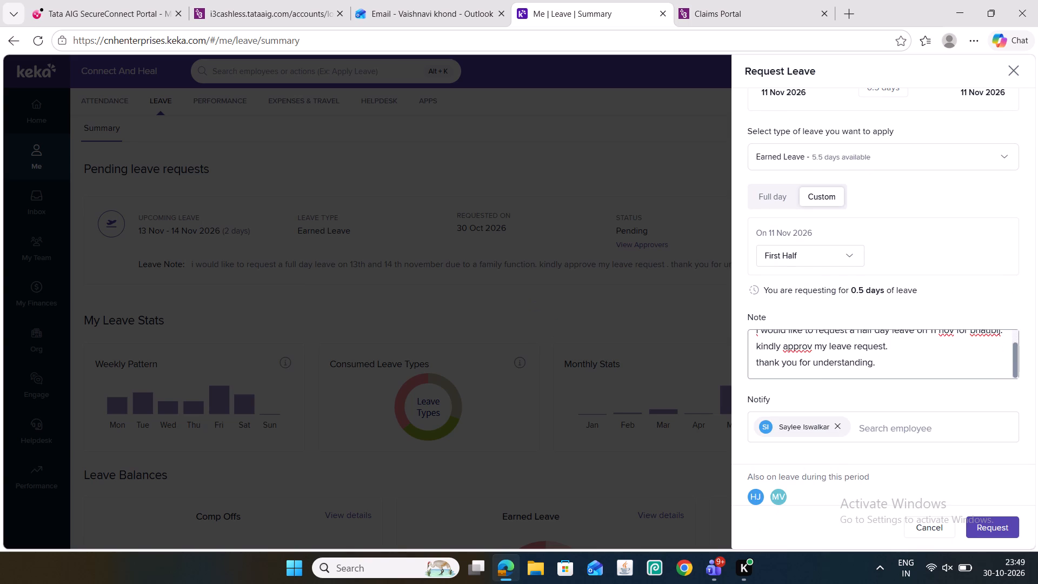
Check the note, search the employees to notify for "sup", and add the Assistant Manager - Data Annotation as a second recipient.
scroll(866, 359, up, 2)
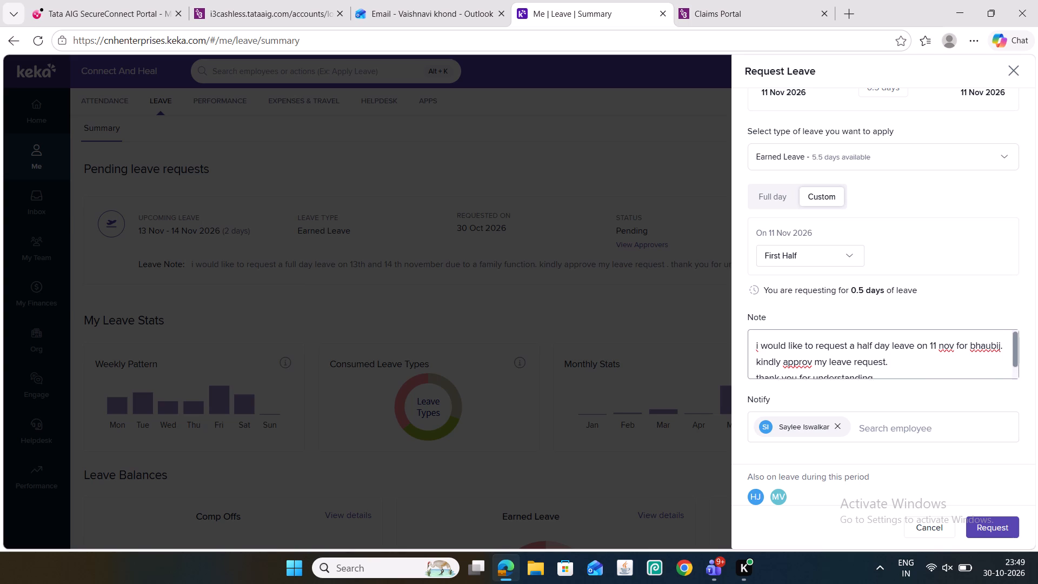
scroll(866, 359, down, 1)
scroll(866, 359, up, 2)
scroll(866, 359, down, 2)
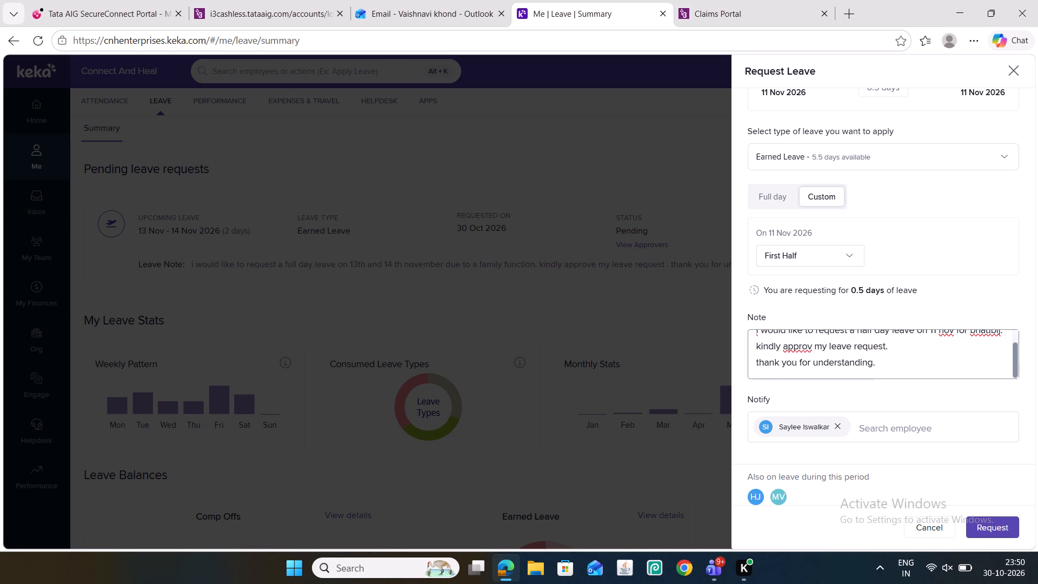
scroll(866, 359, up, 1)
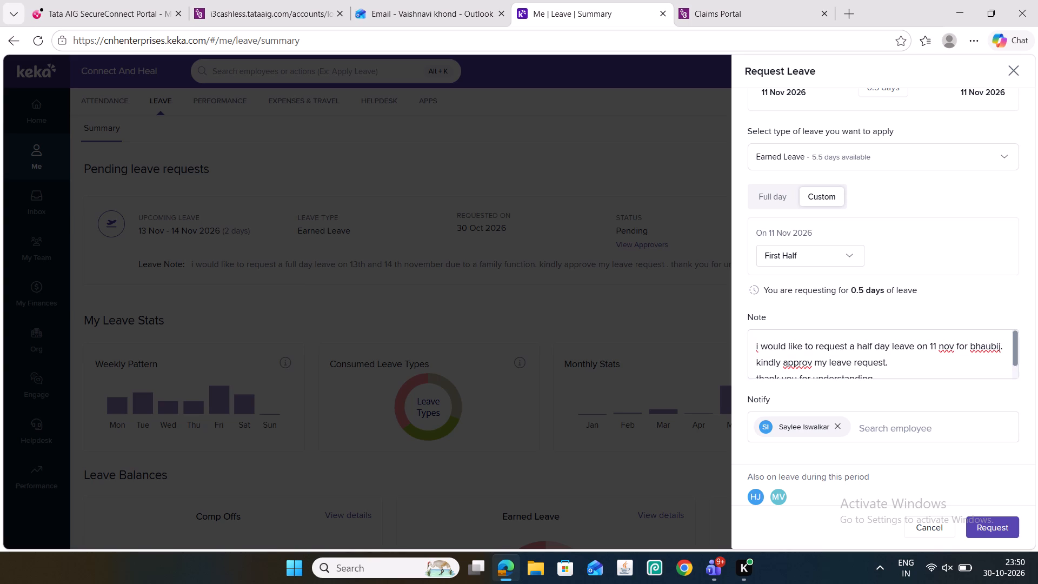
click(878, 426)
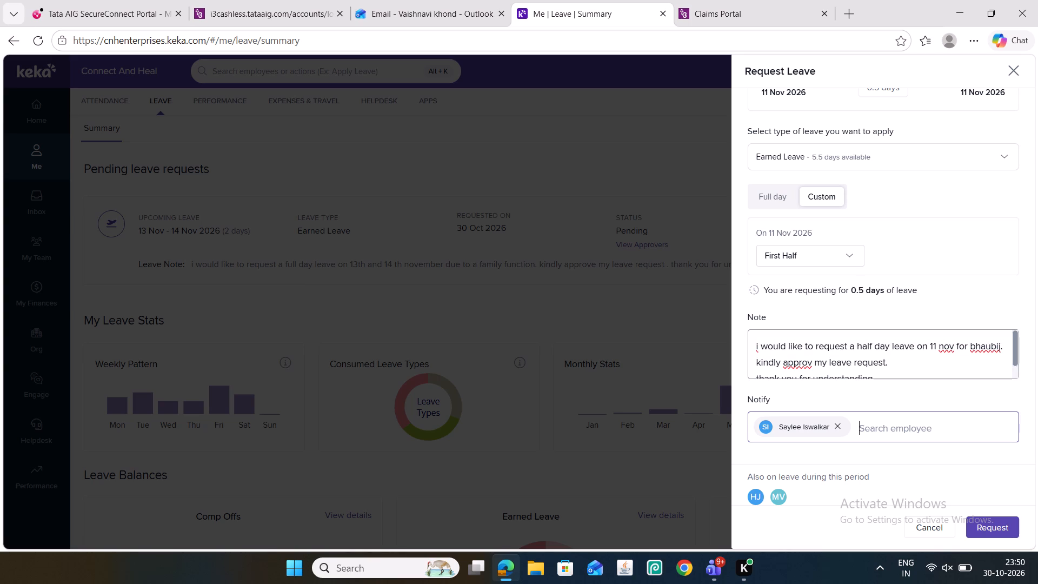
click(869, 422)
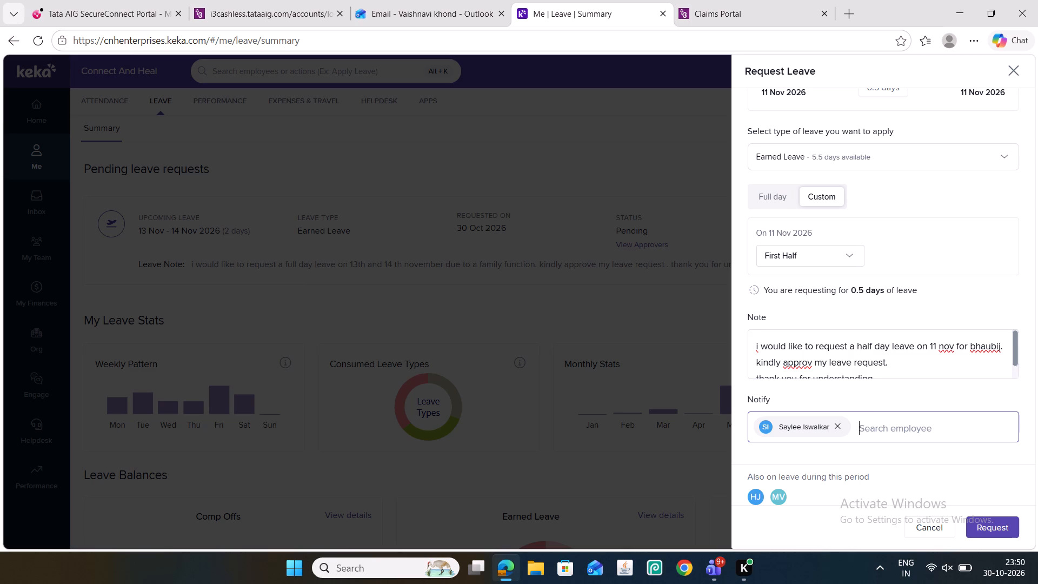
text(sup)
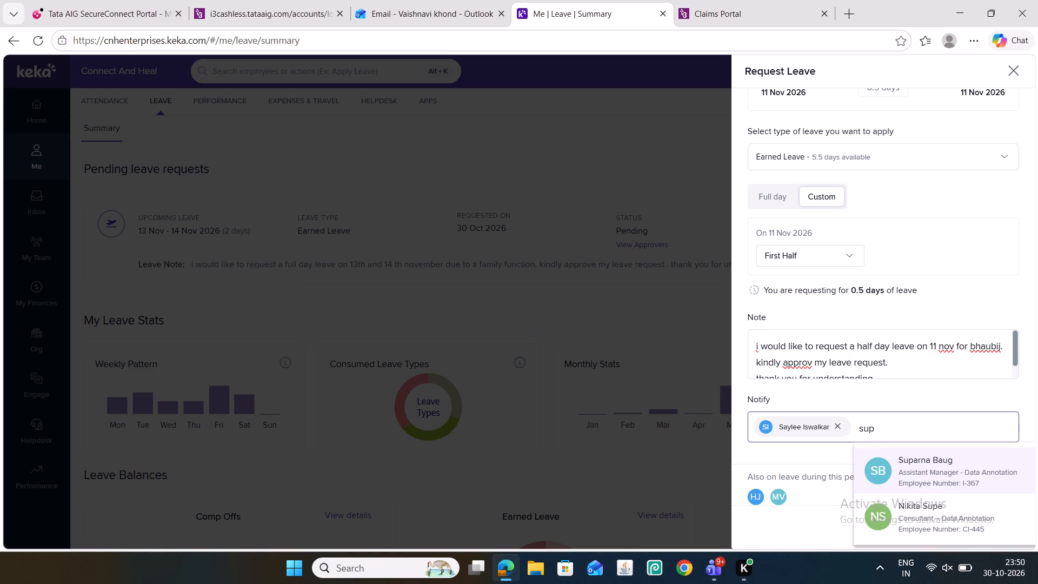
click(913, 466)
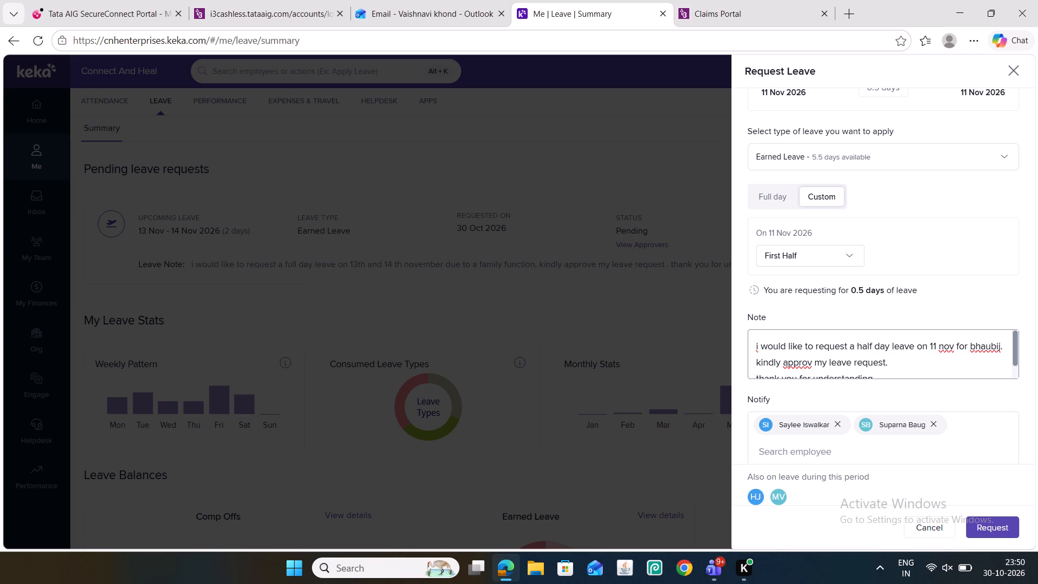
Correct the misspelled "approv" to "approve" in the leave note and look over the text.
key(e)
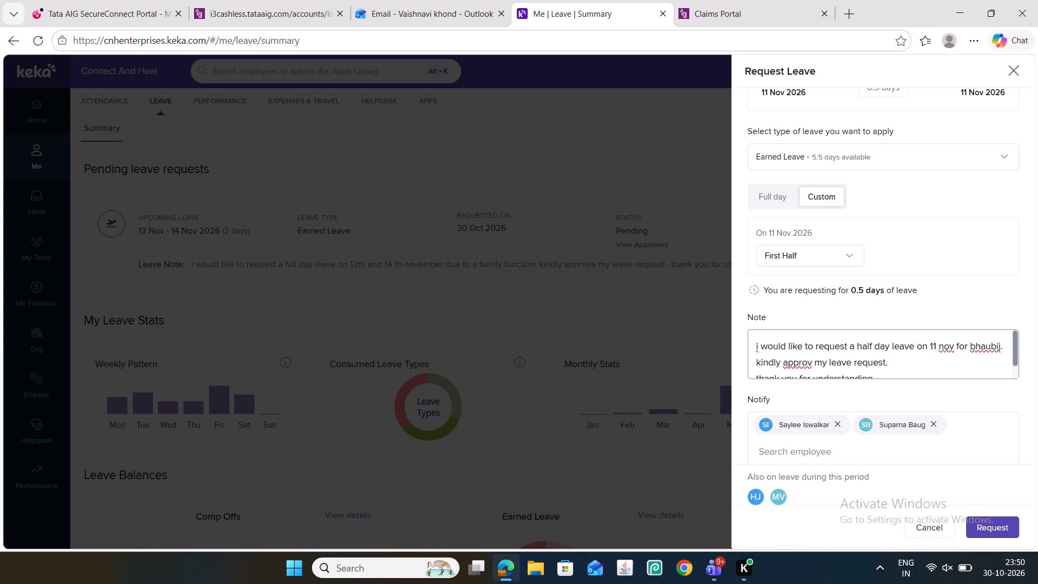
click(809, 369)
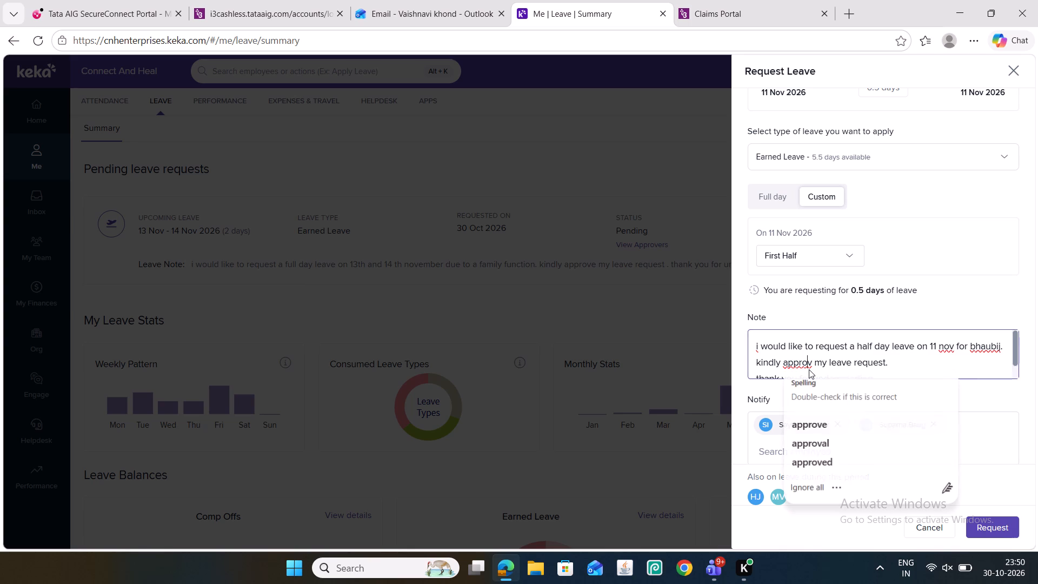
click(808, 421)
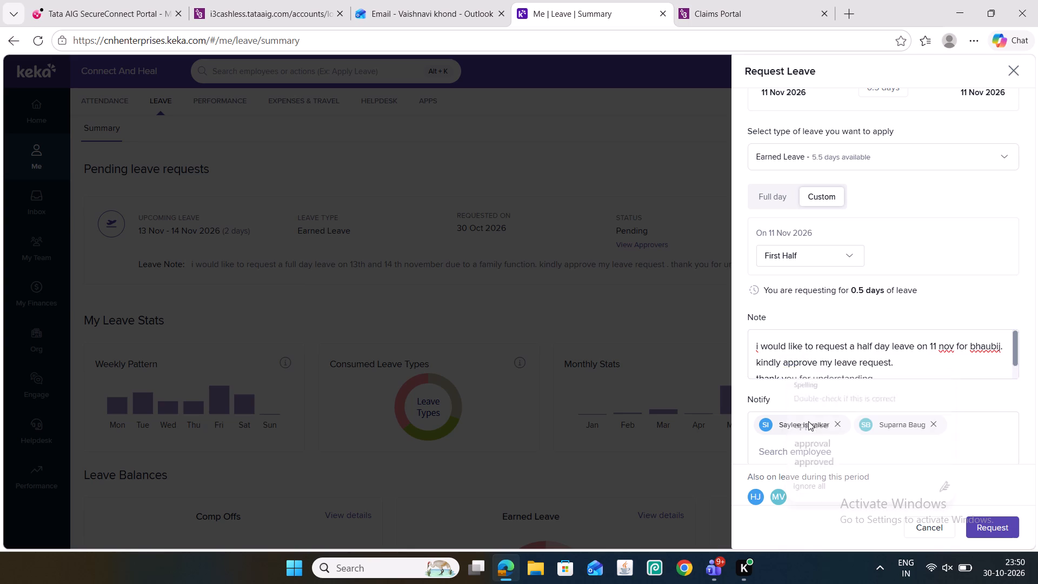
scroll(841, 373, down, 1)
scroll(841, 373, up, 1)
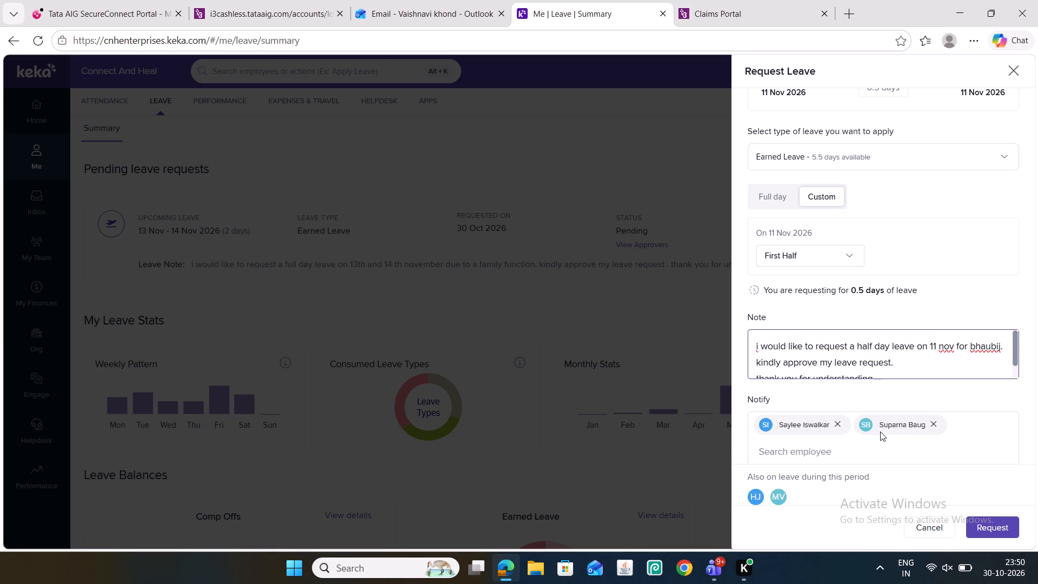
Submit the first-half Earned Leave request for 11 Nov 2026.
click(995, 529)
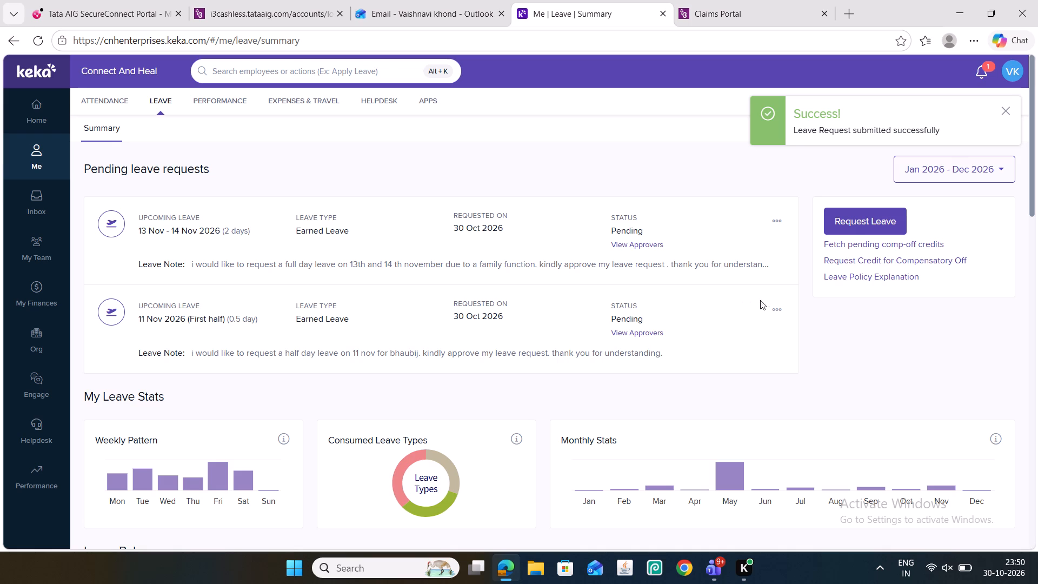
Open the pending 11 Nov 2026 leave request for editing, review its note and notified colleagues, and close it without changes.
click(776, 309)
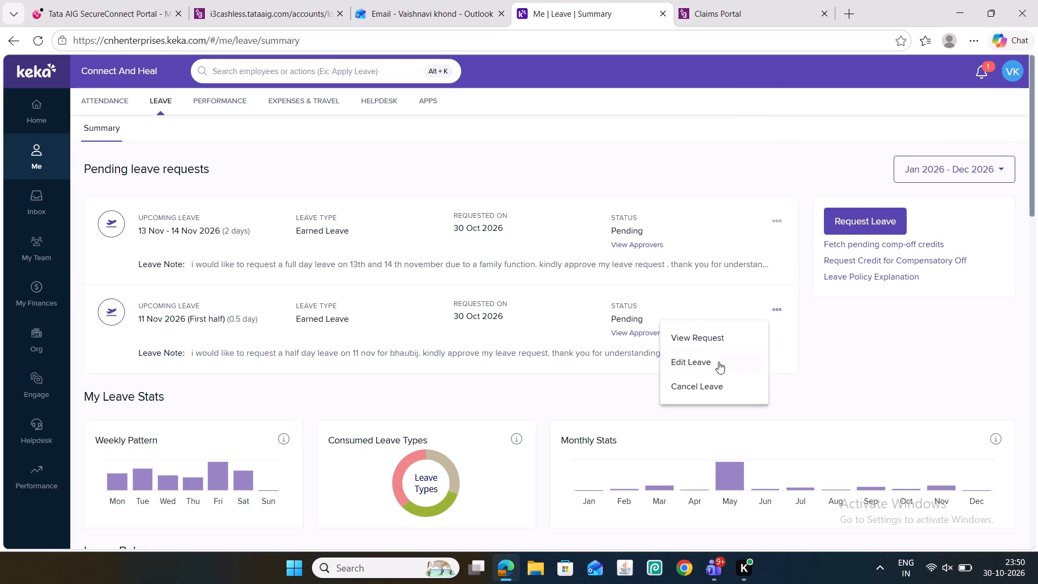
click(709, 363)
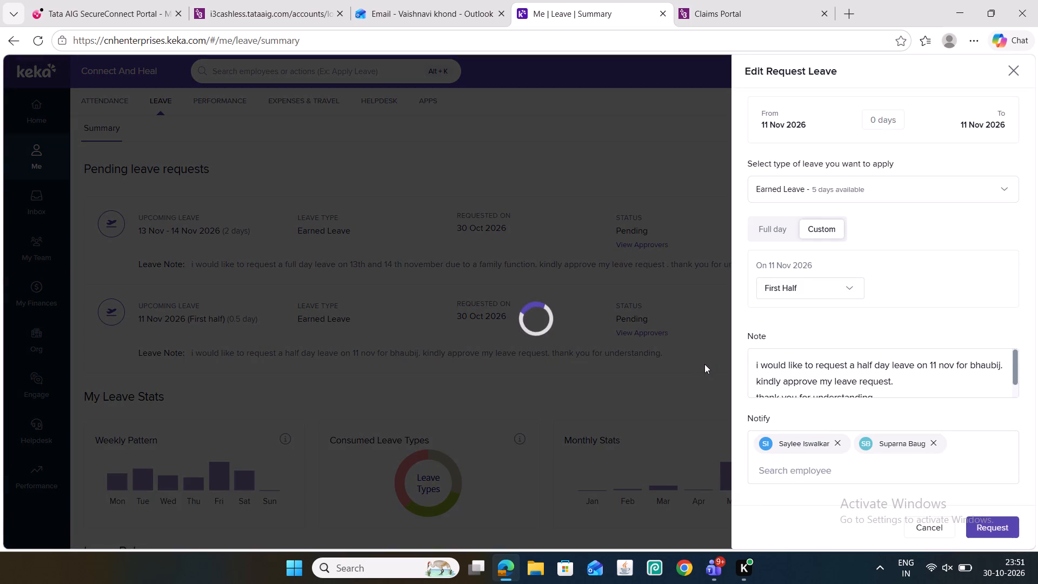
scroll(868, 400, down, 1)
scroll(913, 433, down, 1)
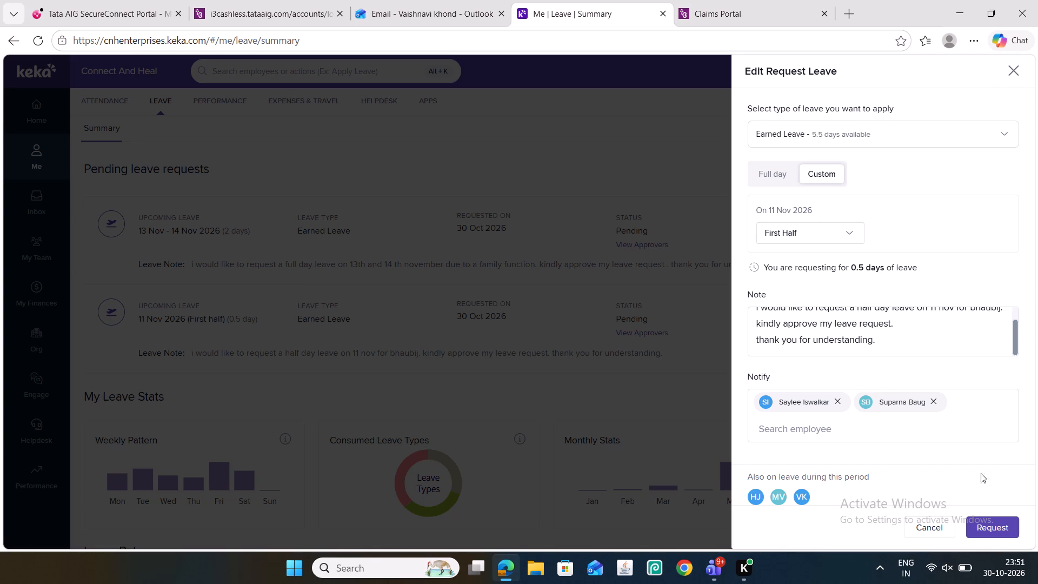
click(1016, 71)
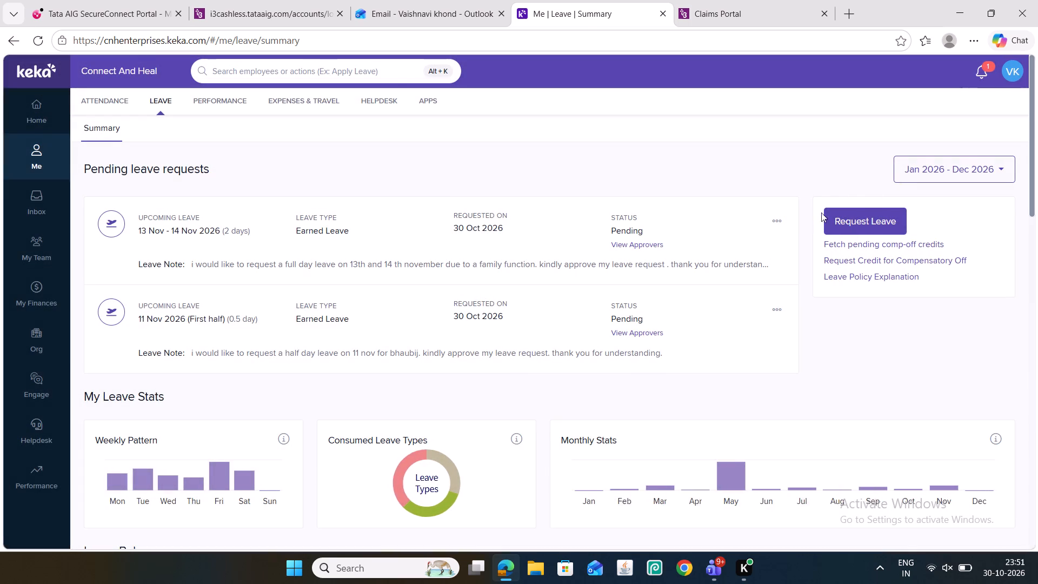
Edit the pending 13 to 14 Nov leave request, search "su" to also notify the Assistant Manager - Data Annotation, and resubmit it.
click(773, 218)
click(700, 279)
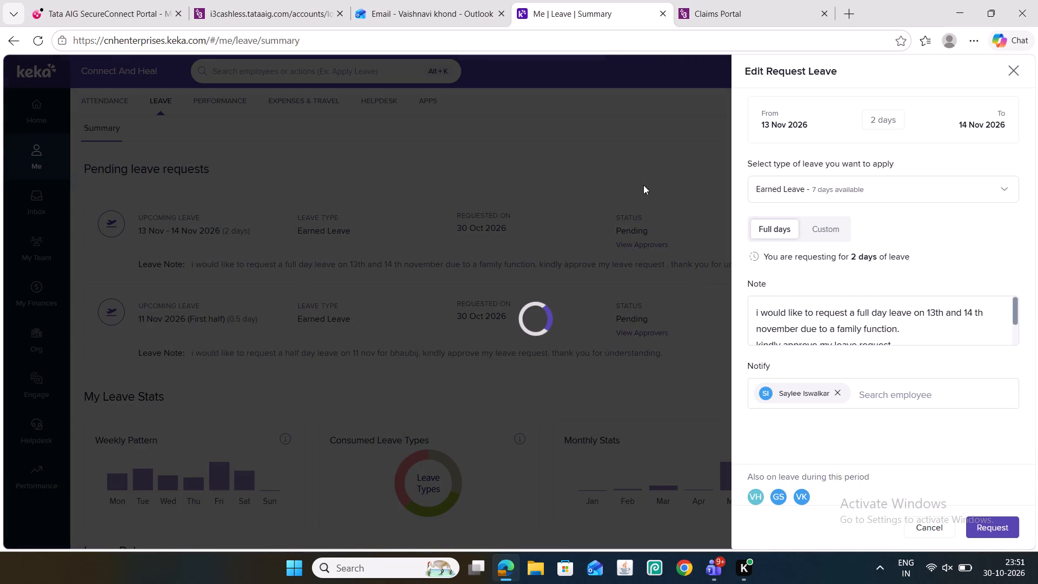
click(880, 394)
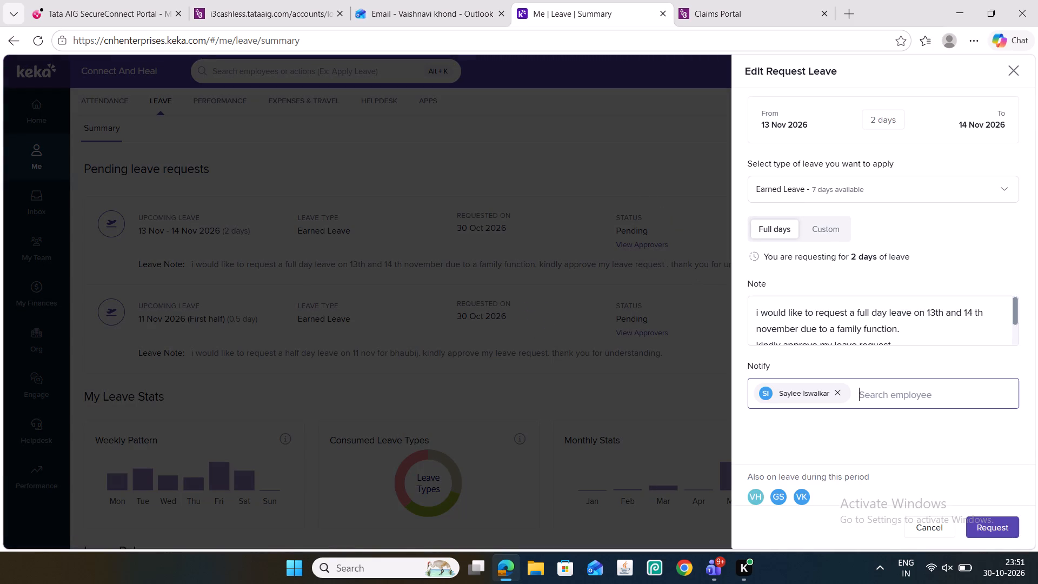
text(su)
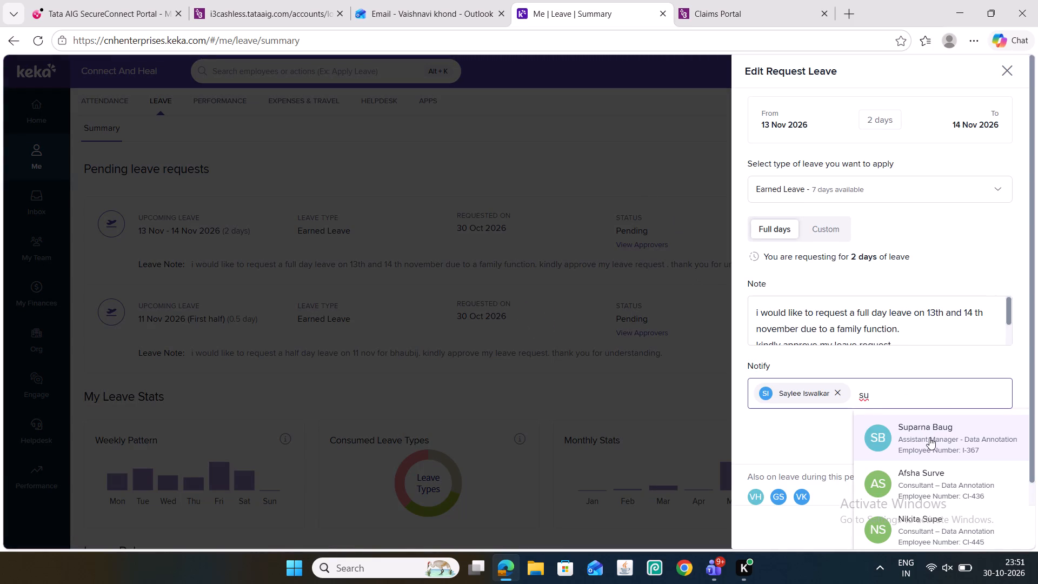
click(929, 437)
click(994, 525)
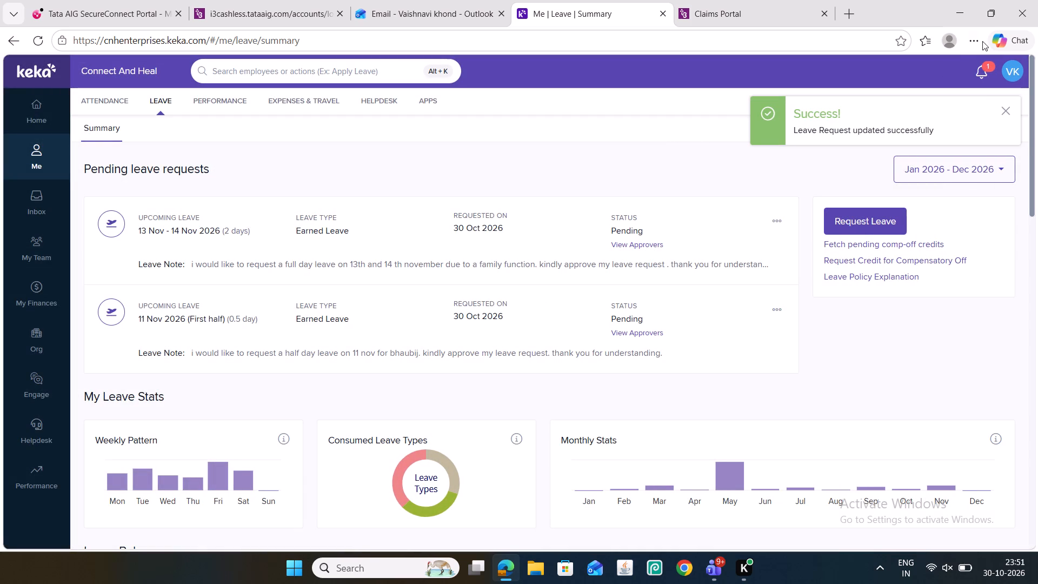
Close the browser window.
click(1016, 12)
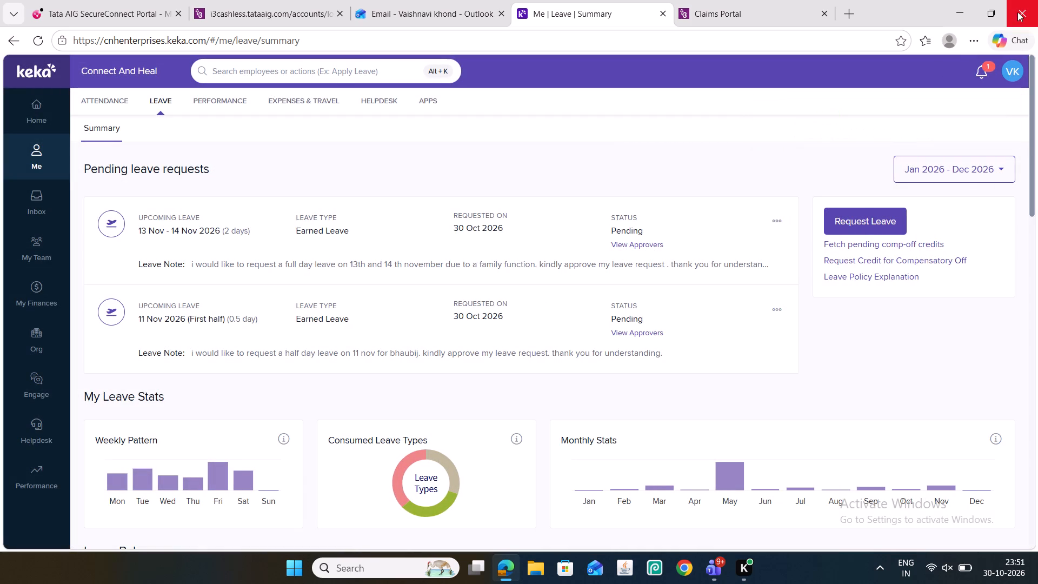
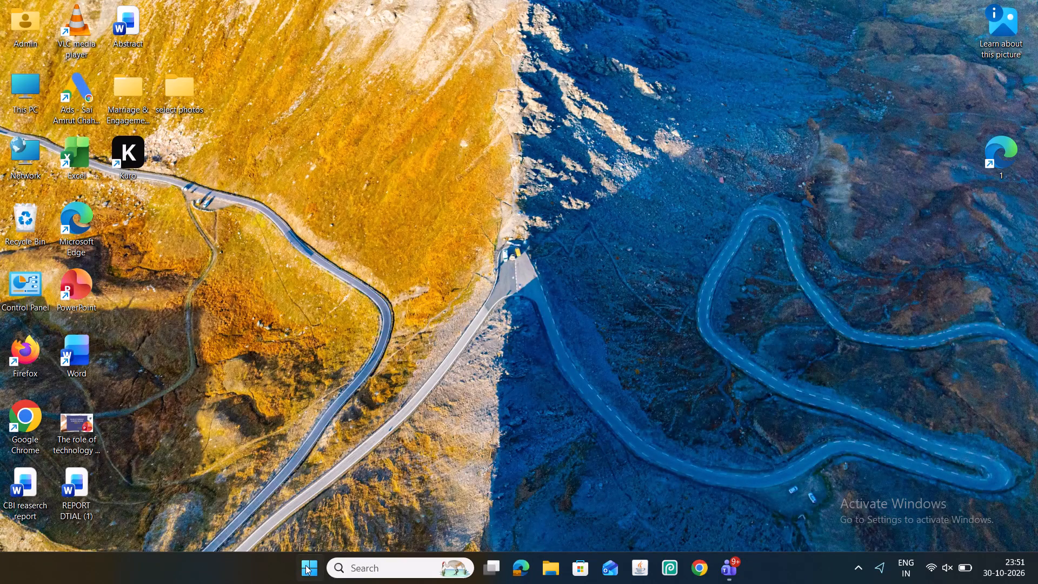
Shut down the computer using the Windows power options.
click(307, 565)
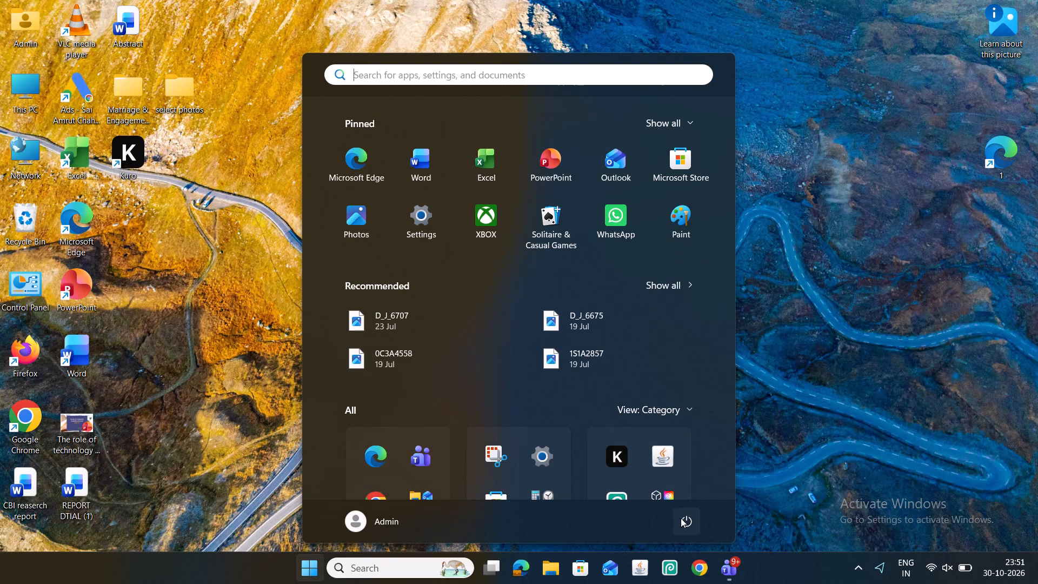
click(682, 518)
click(673, 470)
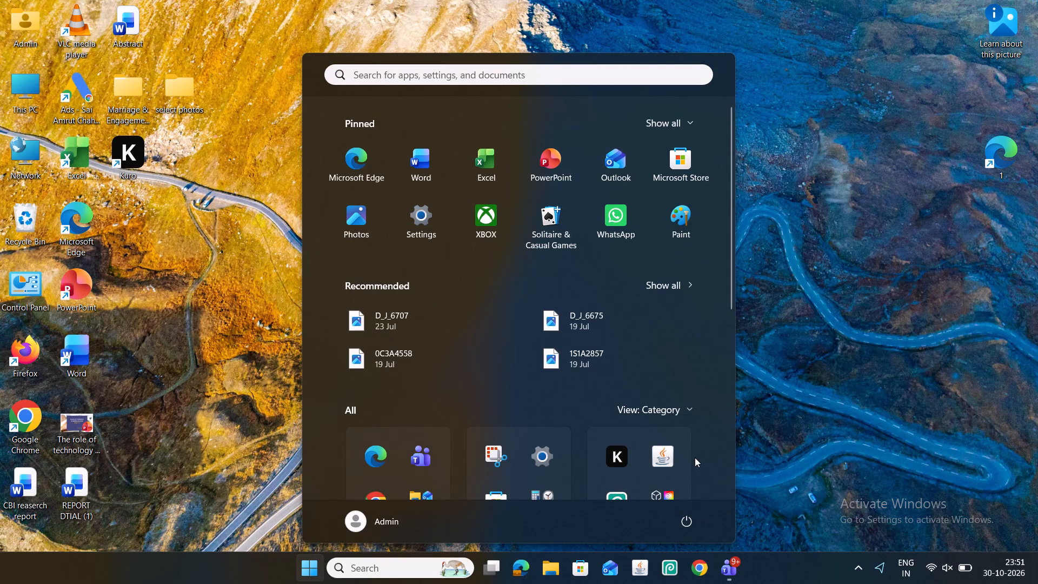